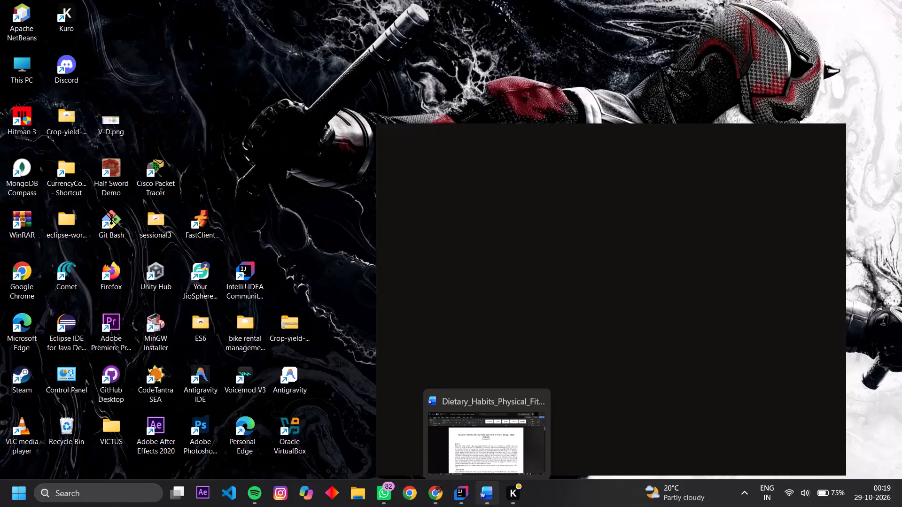
Switch to Word with the open review document on dietary habits and physical fitness.
left_click(486, 491)
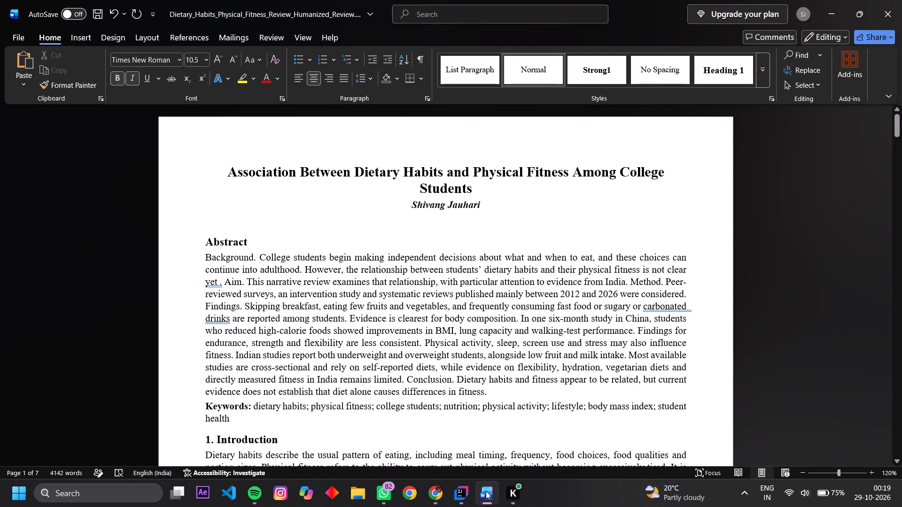
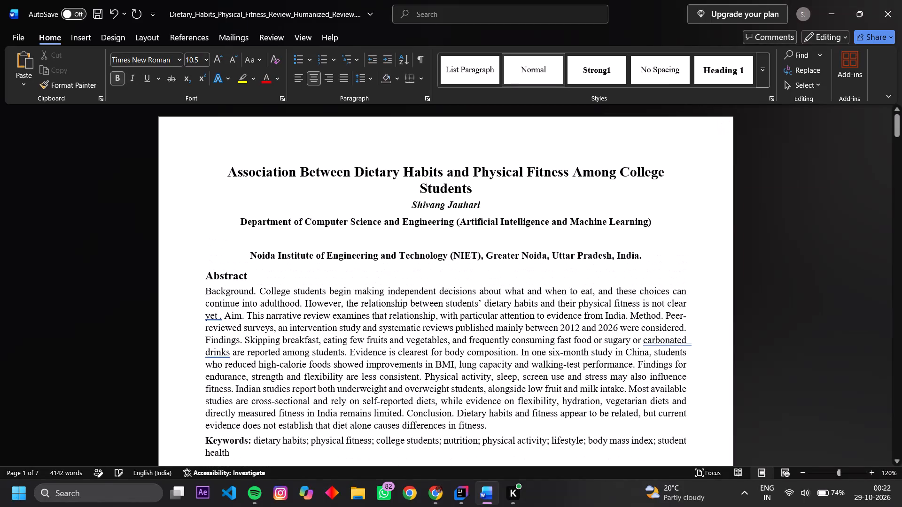
Replace the bold department and Noida Institute lines below the author's name with the same pasted text in non-bold italics.
left_click(117, 80)
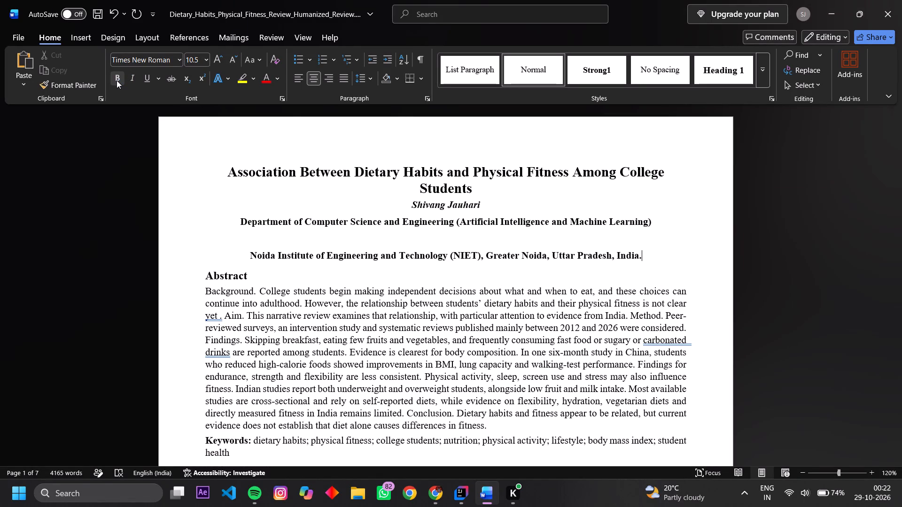
key("ctrl+z")
left_click(274, 215)
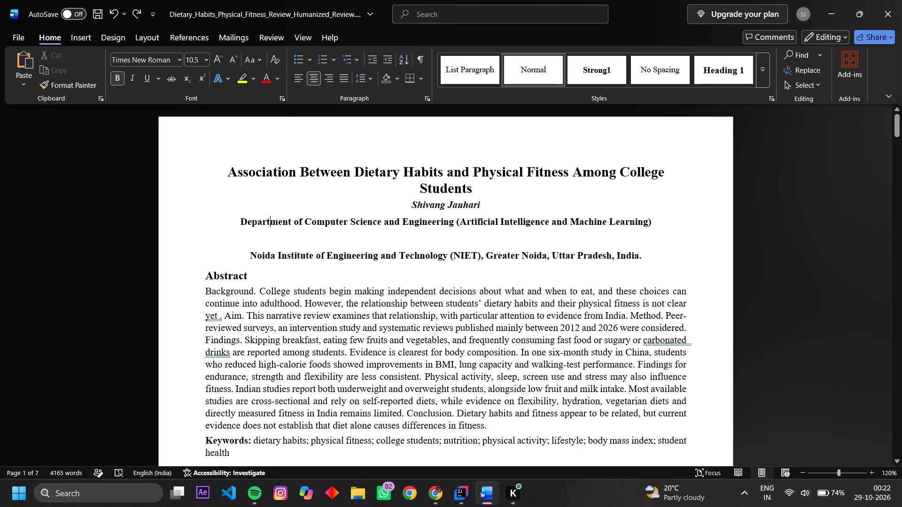
key("ctrl+z")
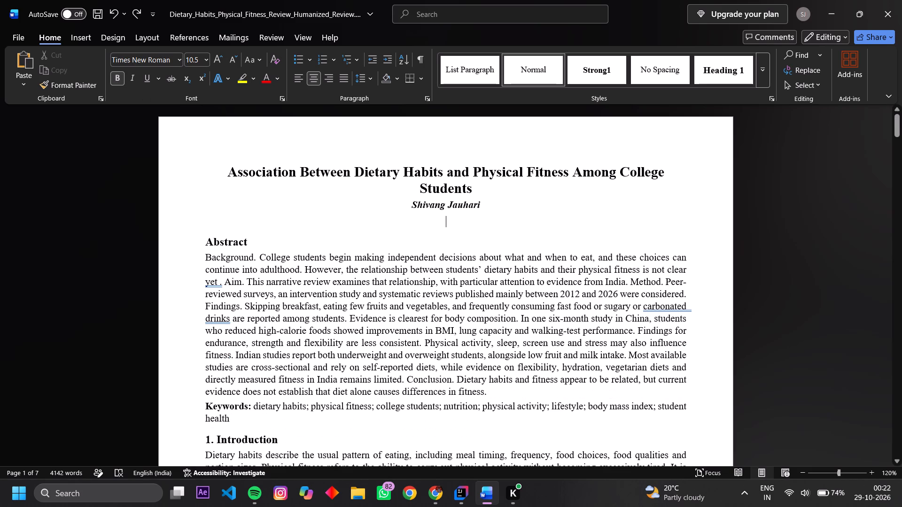
key("ctrl+v")
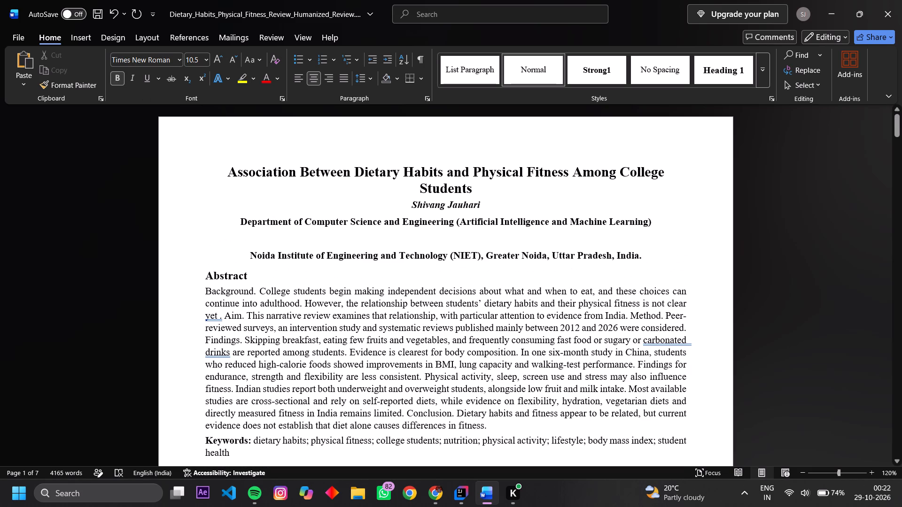
key("ctrl+z")
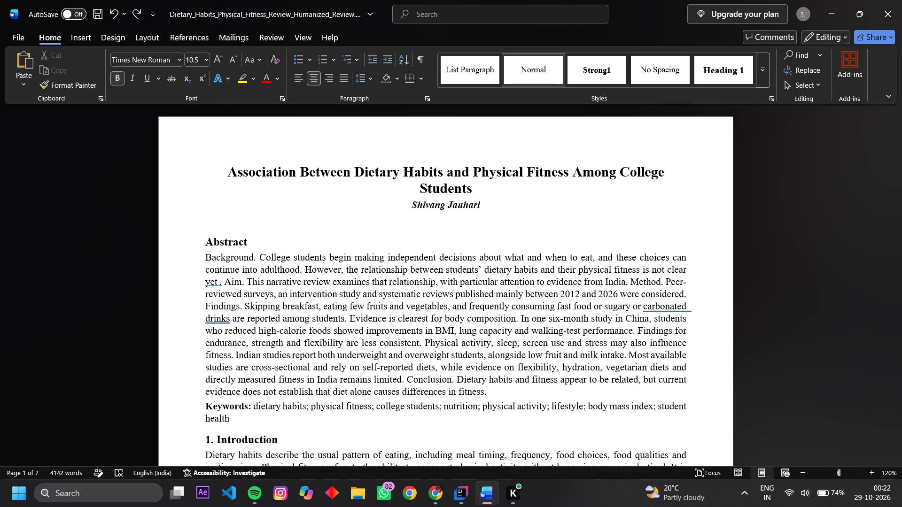
left_click(116, 73)
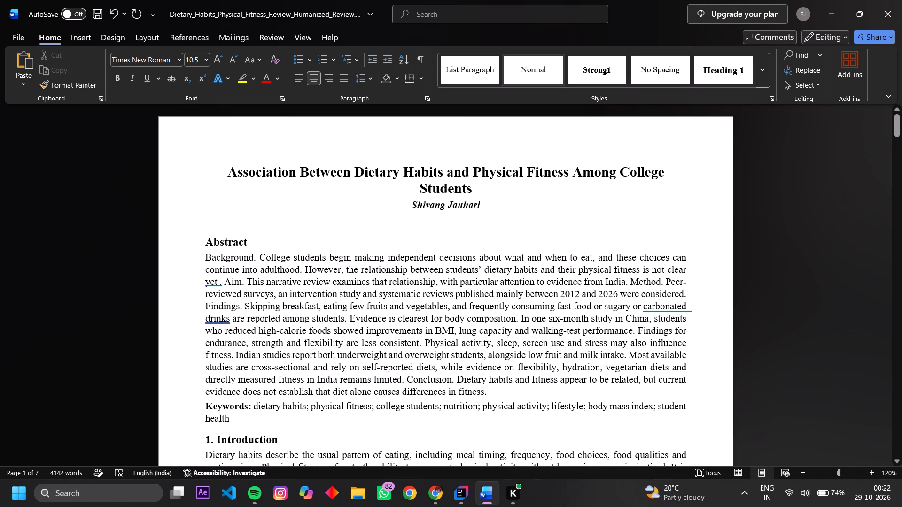
left_click(130, 82)
key("ctrl+v")
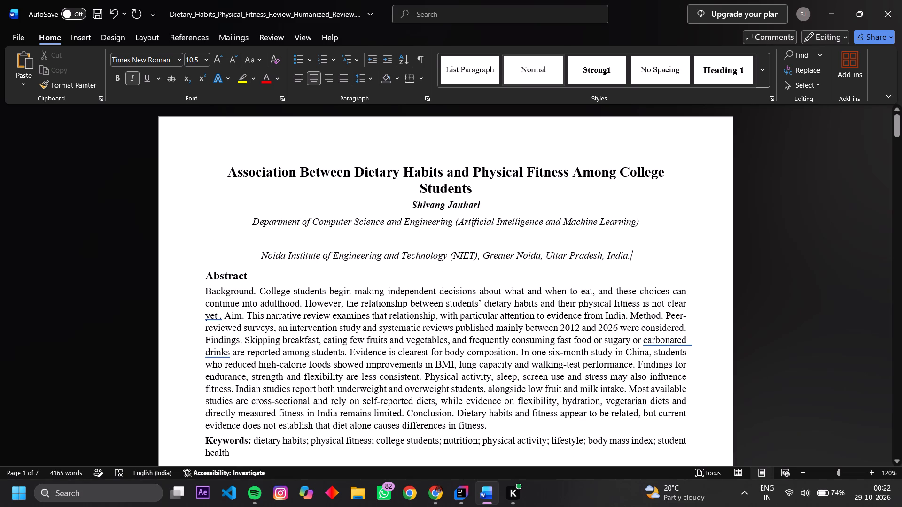
Remove the blank line between the department and Noida Institute lines and centre the institute line.
left_click(260, 253)
key("BackSpace")
key("BackSpace")
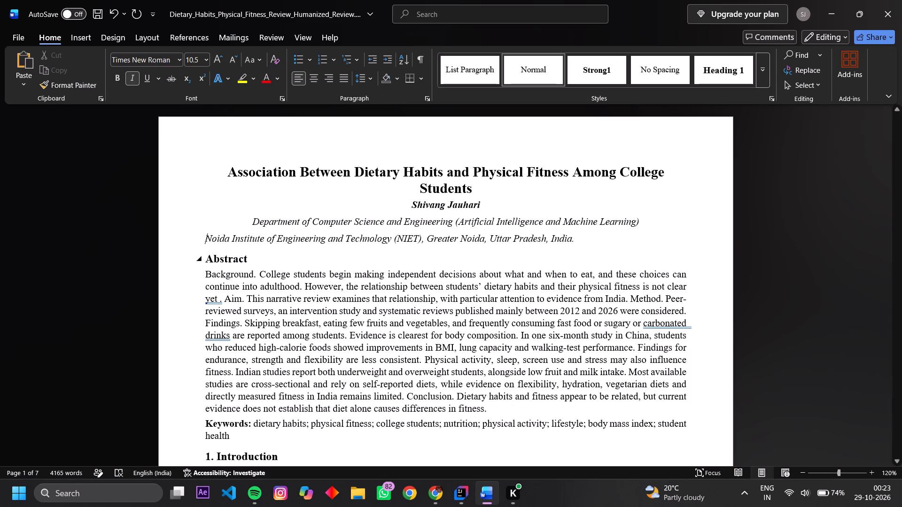
left_click(317, 75)
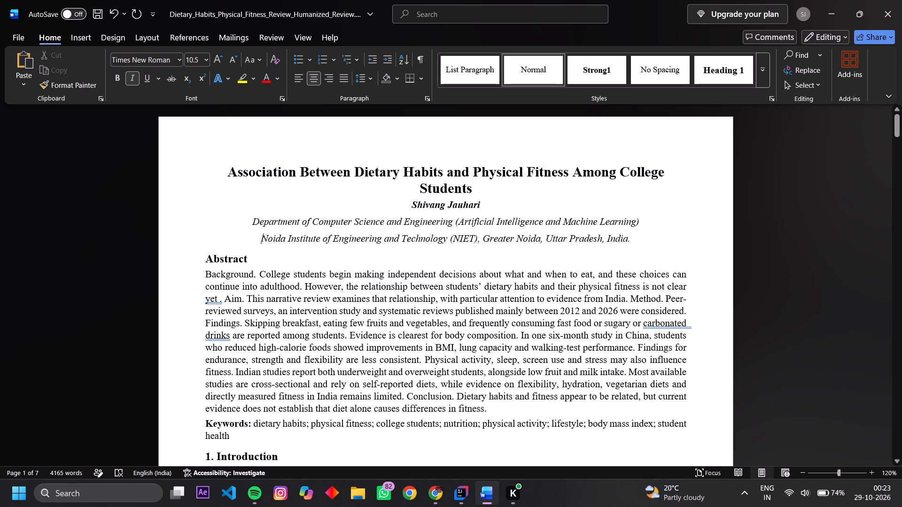
left_click(266, 231)
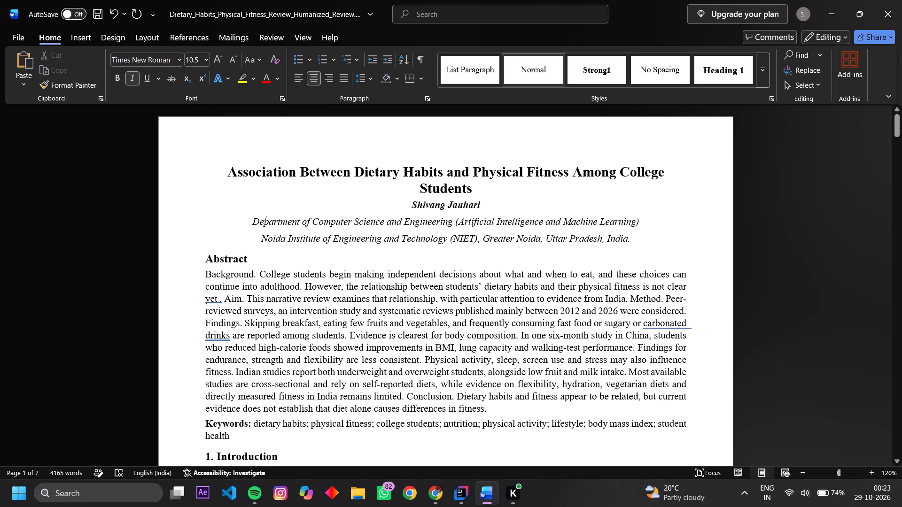
Set the font size of the department and institute lines below the author's name to 9.
scroll(655, 230, "down", 4, "ctrl")
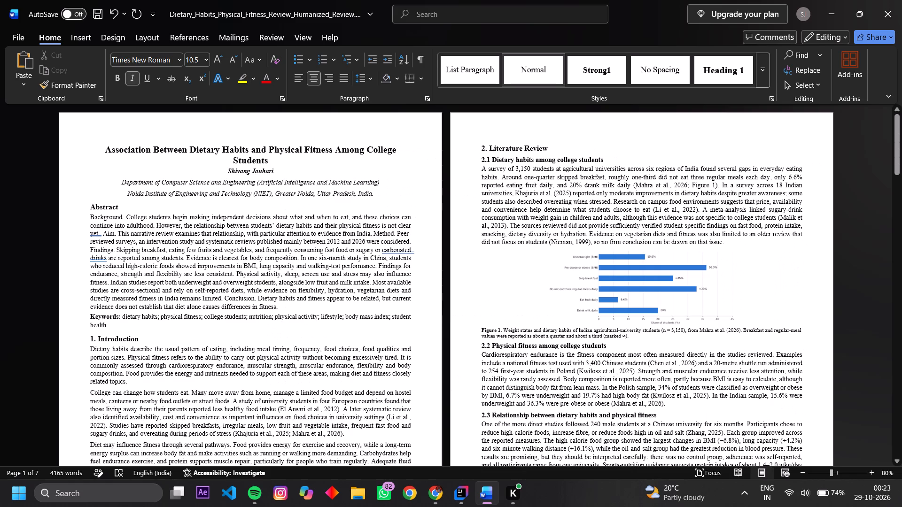
scroll(655, 230, "up", 5, "ctrl")
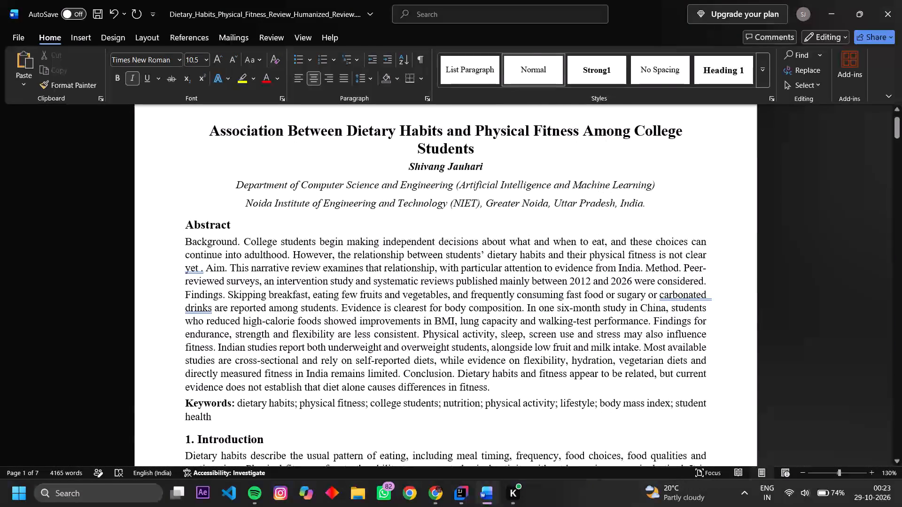
left_click_drag(235, 184, 655, 195)
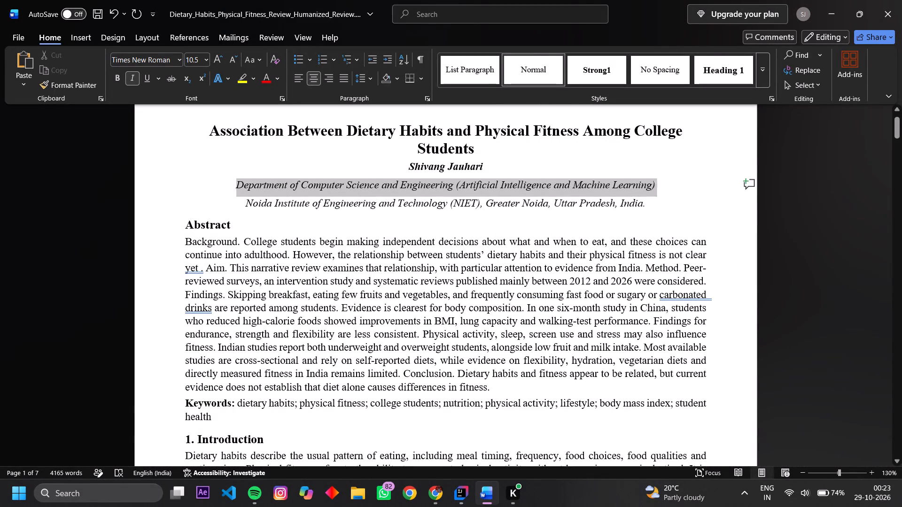
left_click_drag(655, 195, 651, 201)
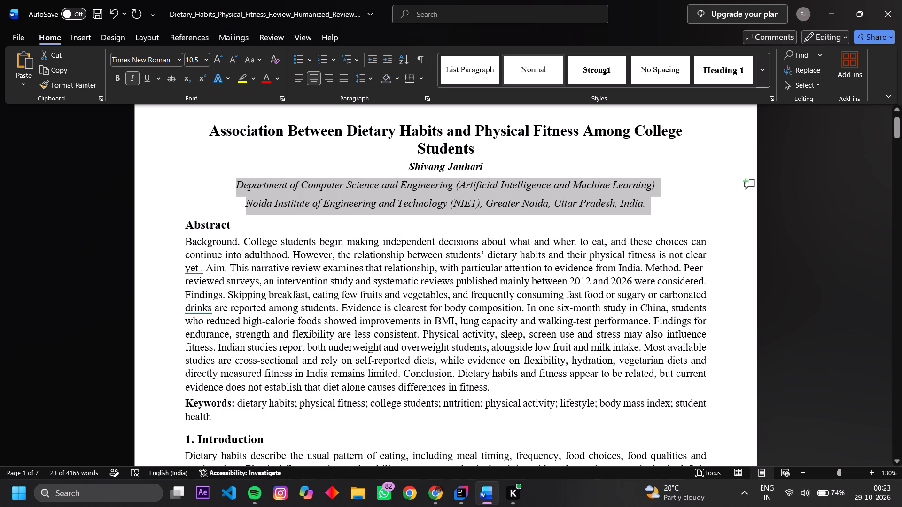
left_click(204, 61)
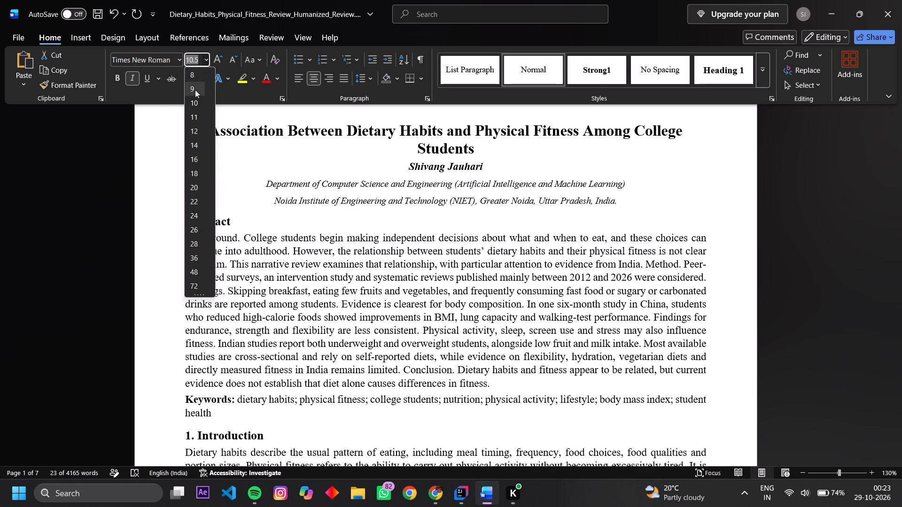
left_click(195, 90)
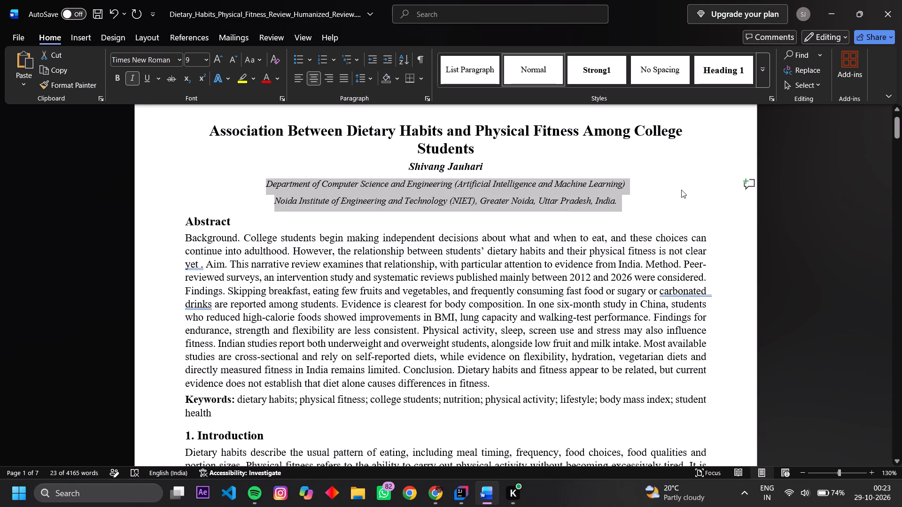
left_click(681, 190)
scroll(681, 190, "down", 4, "ctrl")
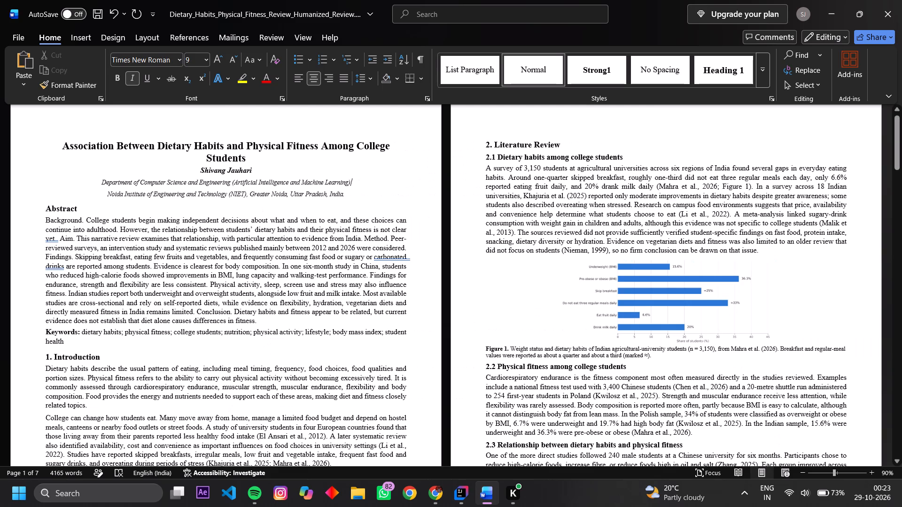
scroll(681, 190, "up", 4, "ctrl")
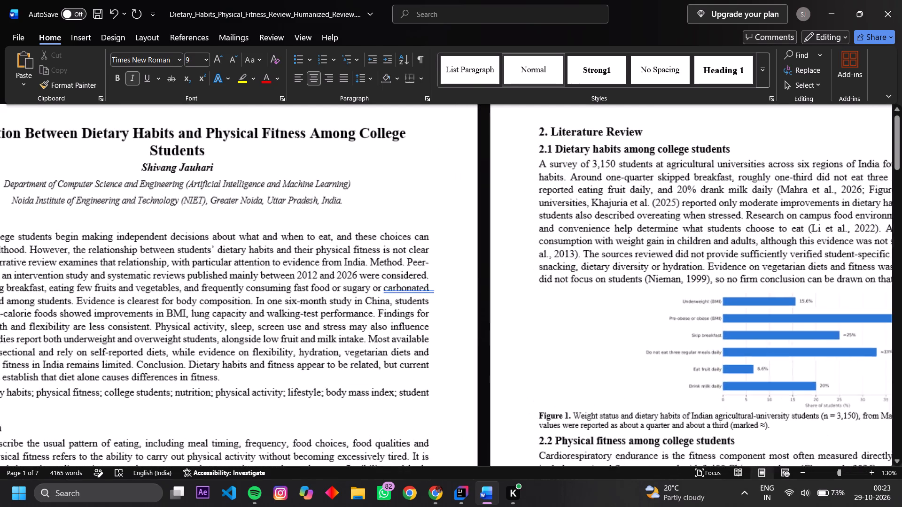
scroll(681, 190, "down", 1, "ctrl")
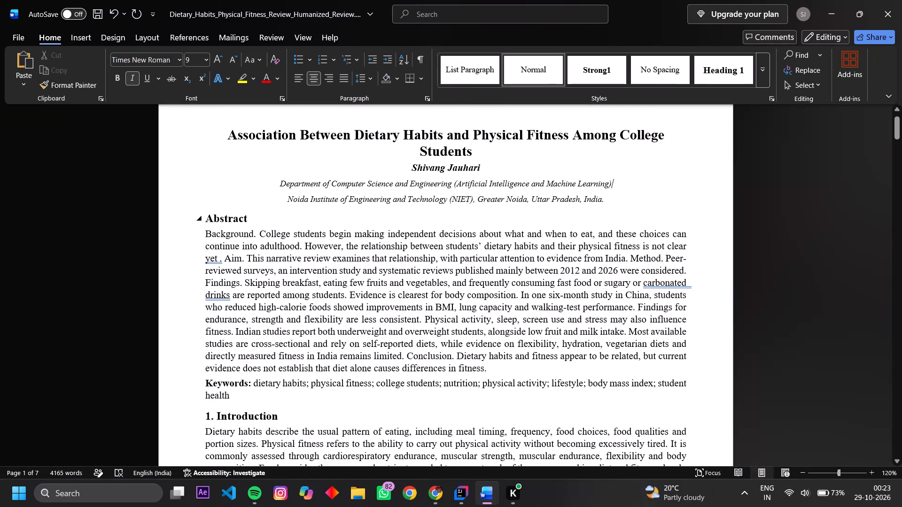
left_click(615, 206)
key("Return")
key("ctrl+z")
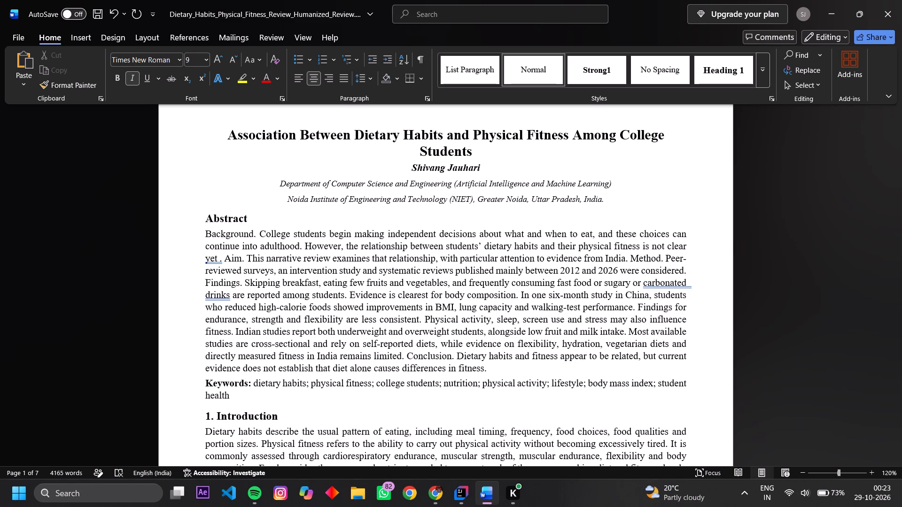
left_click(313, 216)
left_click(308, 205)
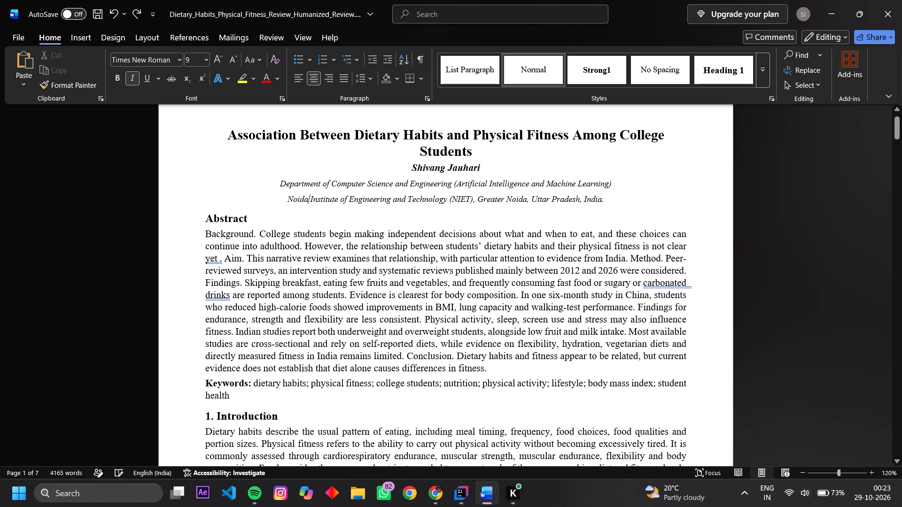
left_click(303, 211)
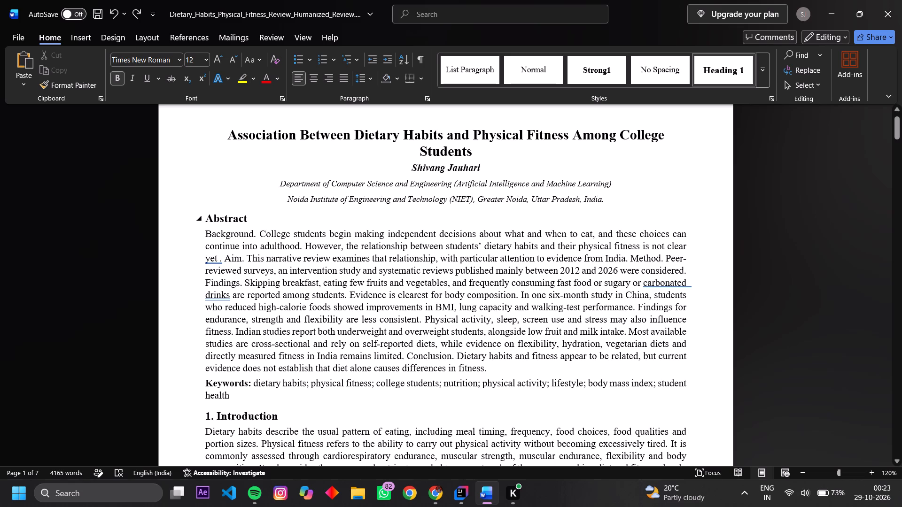
Review the first page's layout and text from the title block through the abstract and introduction.
scroll(303, 211, "down", 2)
scroll(303, 211, "up", 1)
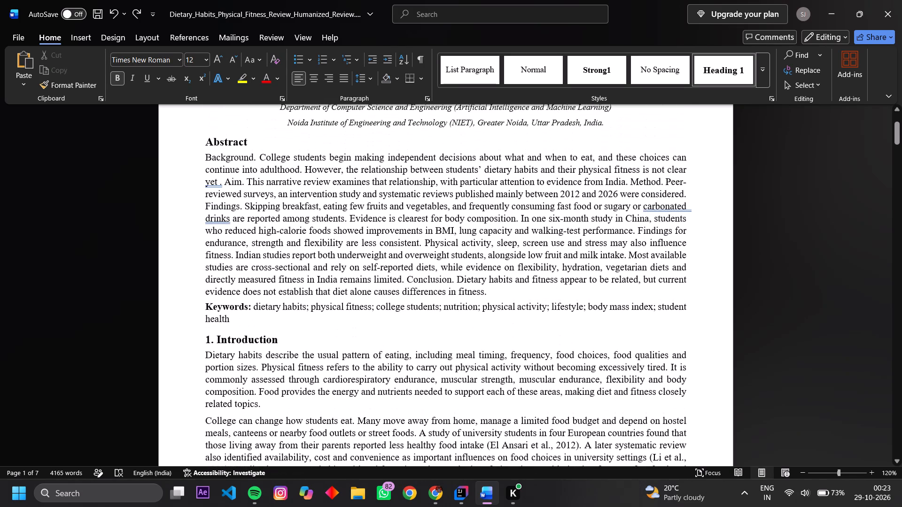
scroll(303, 211, "up", 2)
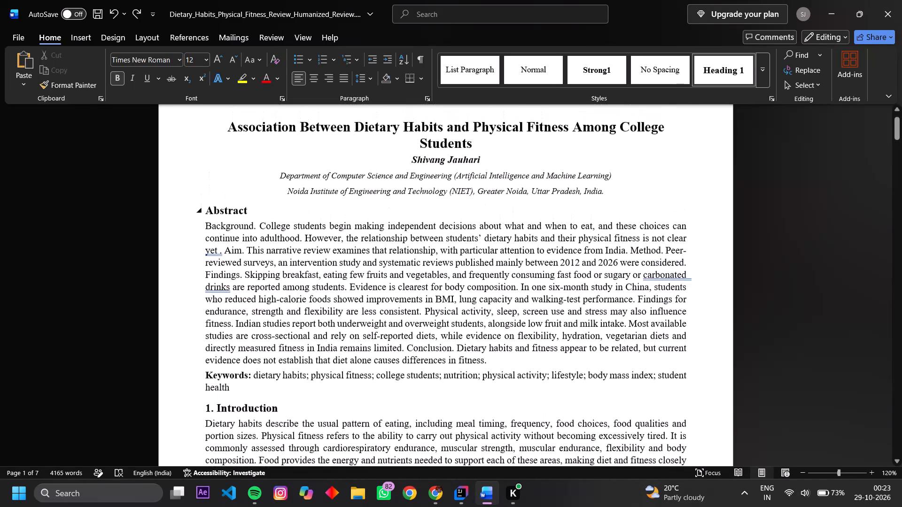
scroll(303, 211, "up", 2)
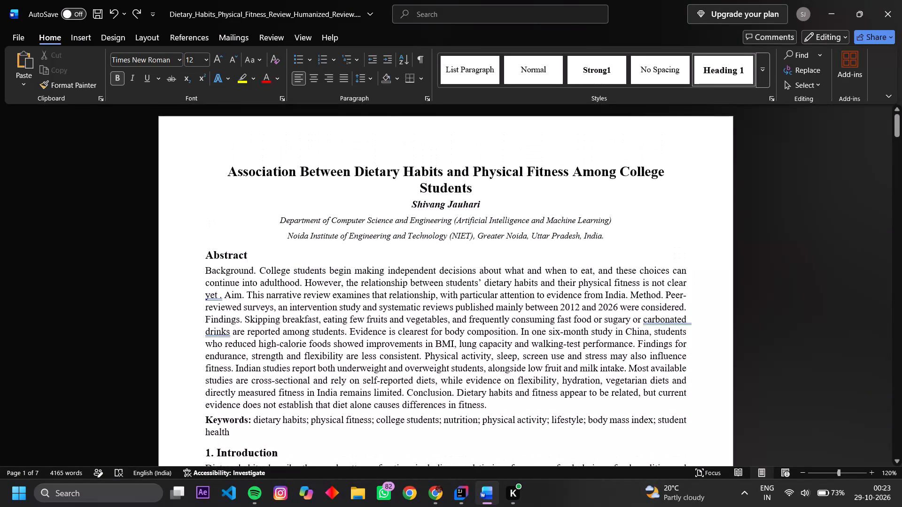
scroll(303, 211, "down", 3)
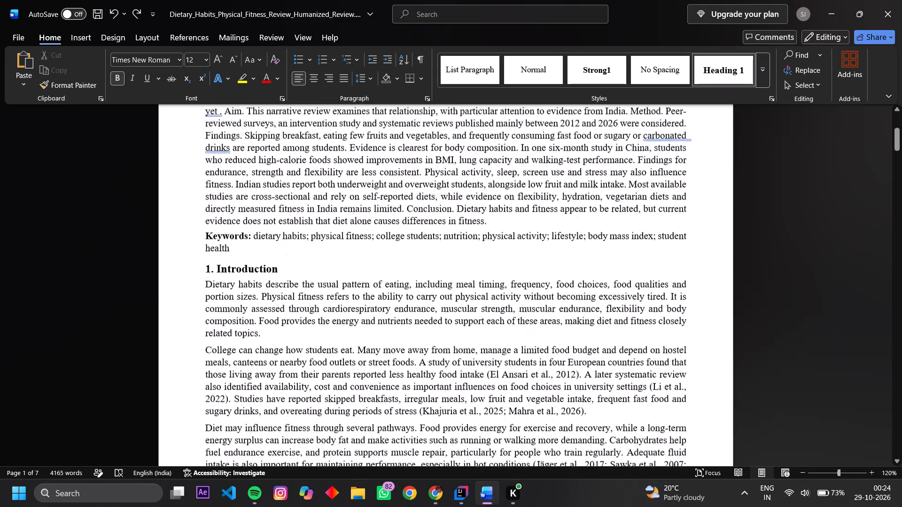
scroll(303, 211, "down", 4)
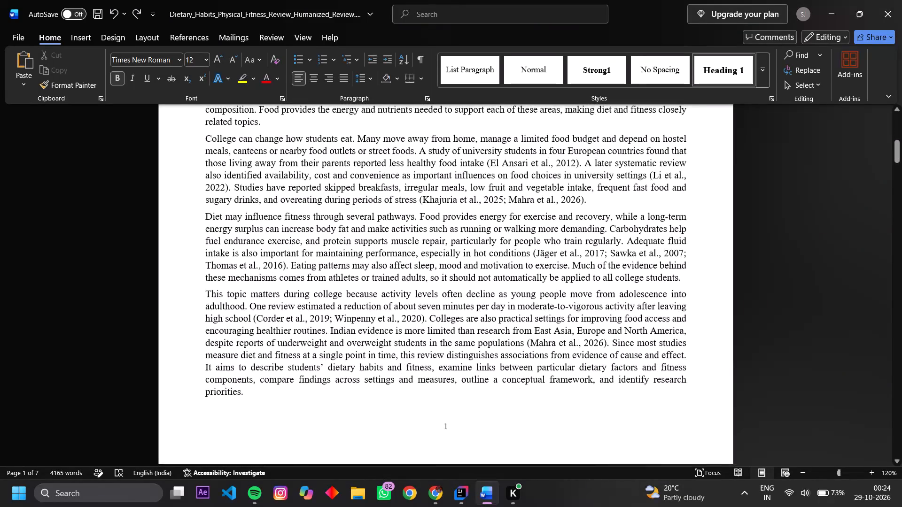
scroll(303, 211, "down", 2)
scroll(303, 211, "up", 9)
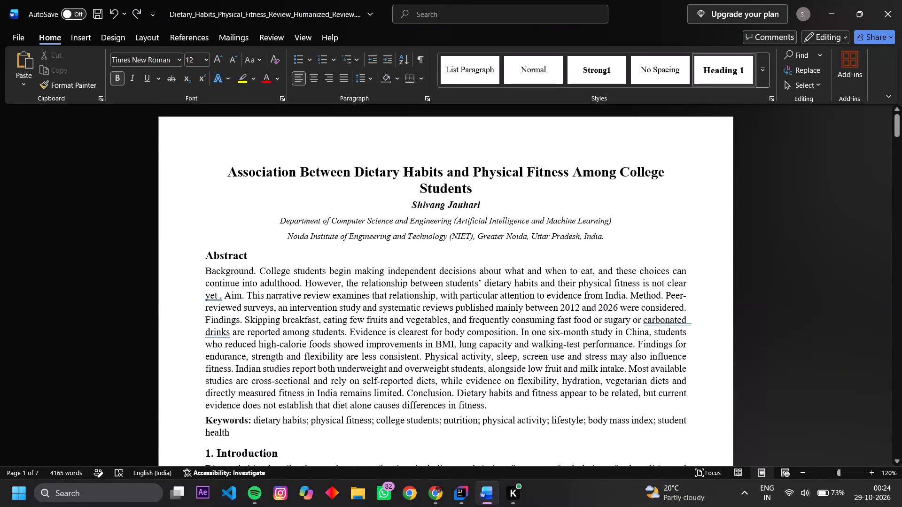
scroll(397, 366, "down", 4)
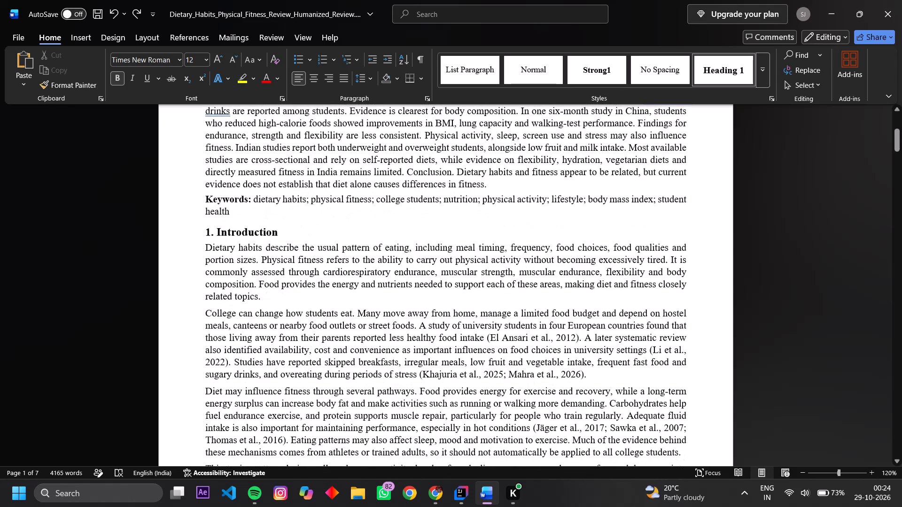
scroll(397, 366, "down", 1)
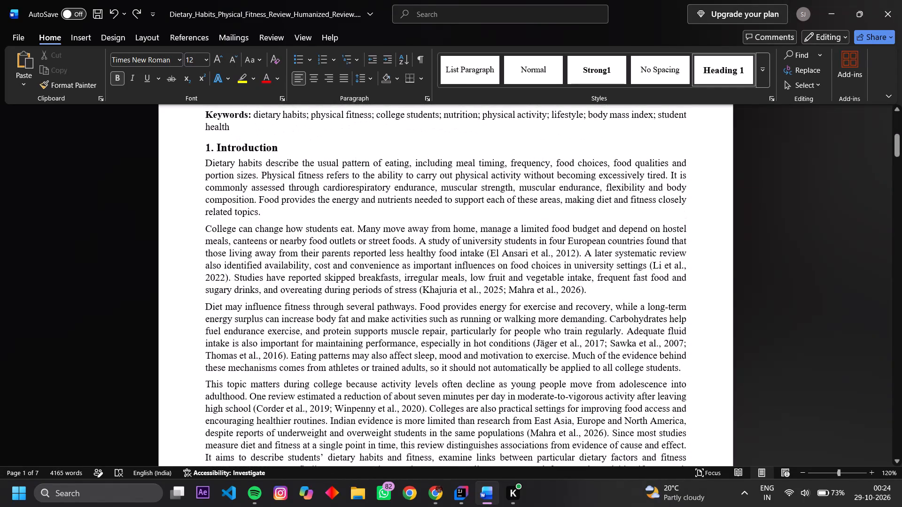
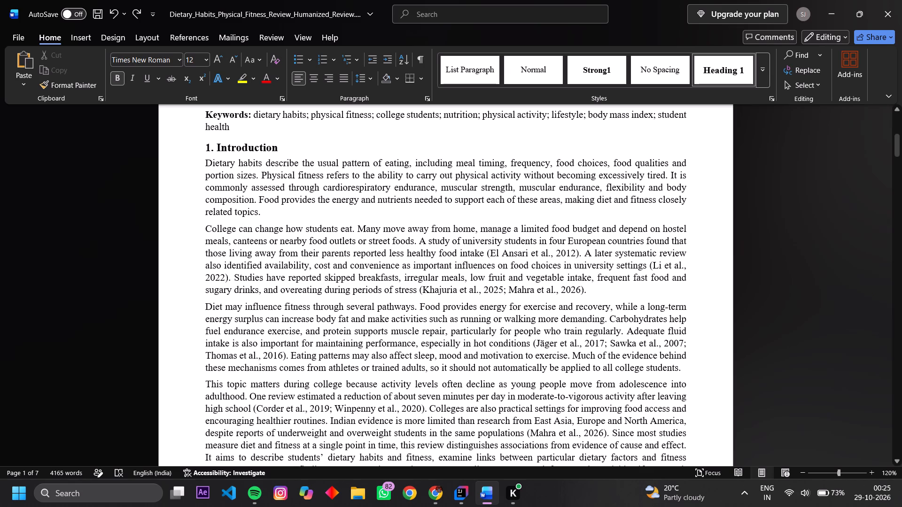
Review the paper's layout from the introduction through the tables, figures and conclusion to the start of the references, and return to the title.
scroll(445, 330, "down", 2)
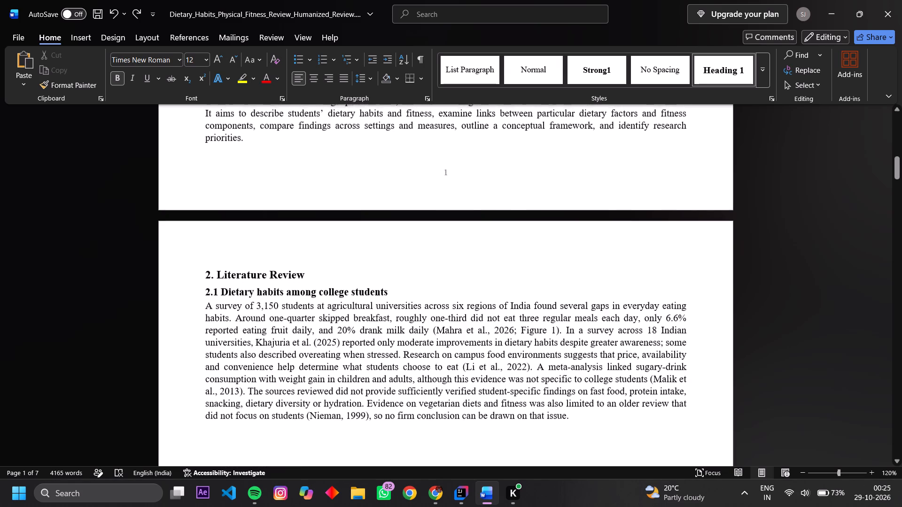
scroll(445, 330, "down", 3)
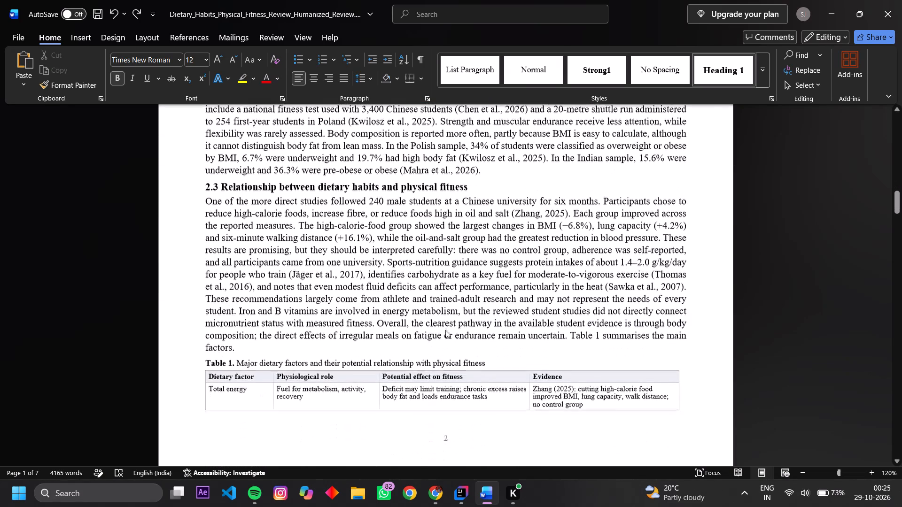
scroll(445, 330, "down", 4)
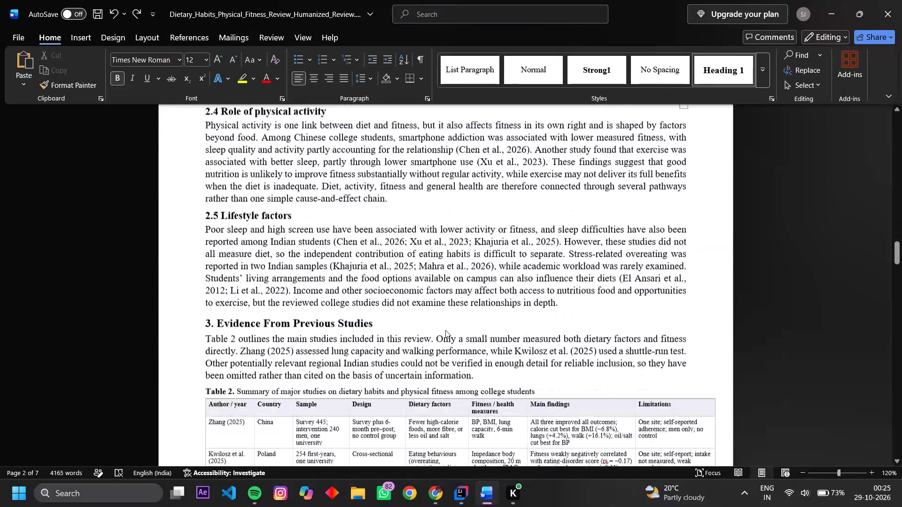
scroll(445, 330, "down", 4)
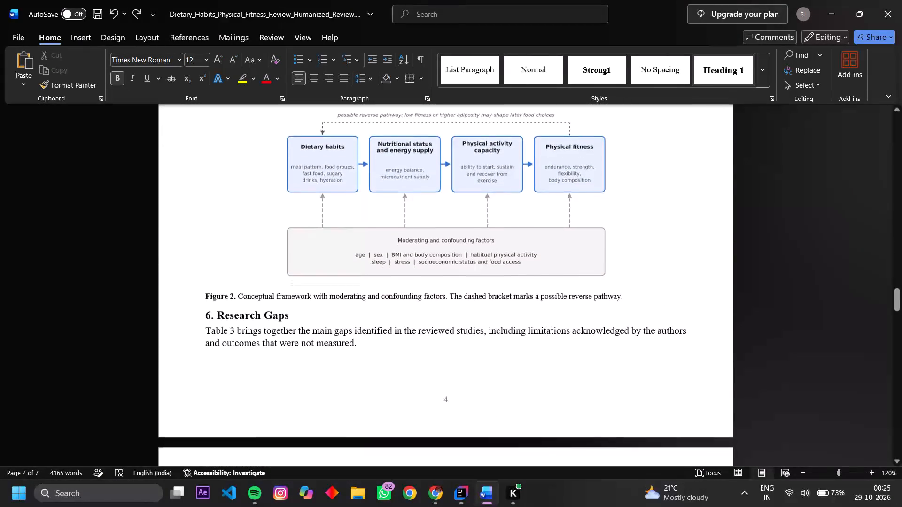
scroll(445, 330, "down", 2)
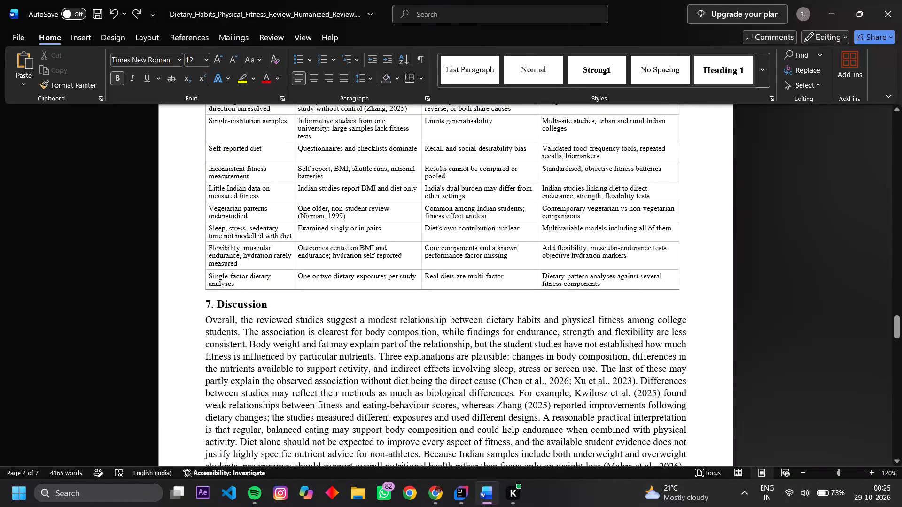
scroll(445, 330, "down", 3)
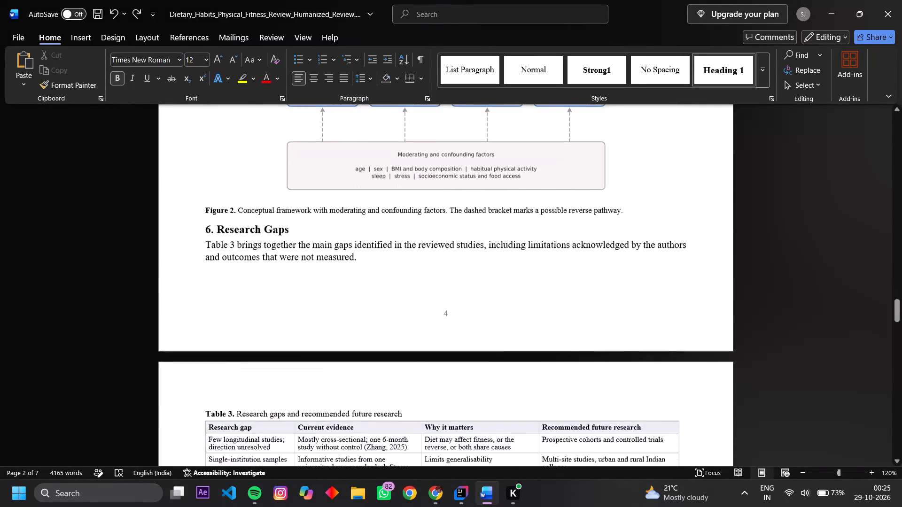
scroll(445, 330, "down", 3)
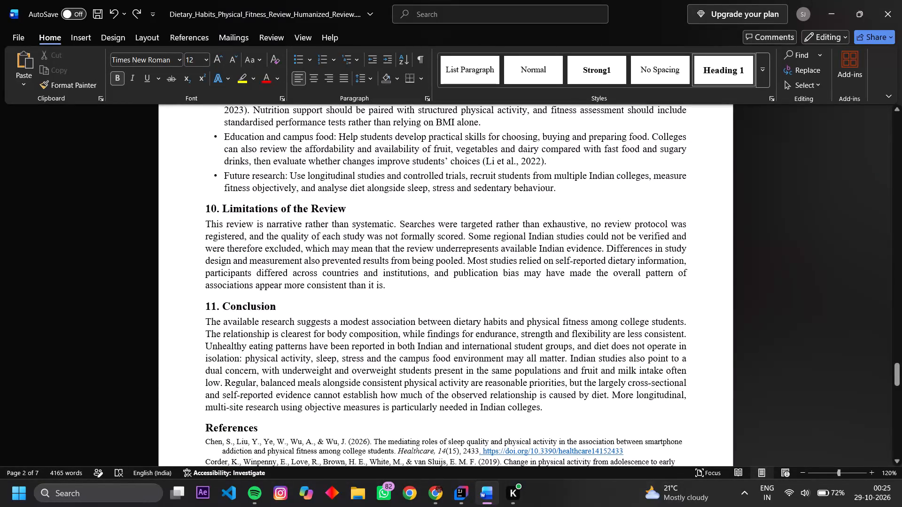
scroll(381, 355, "up", 15)
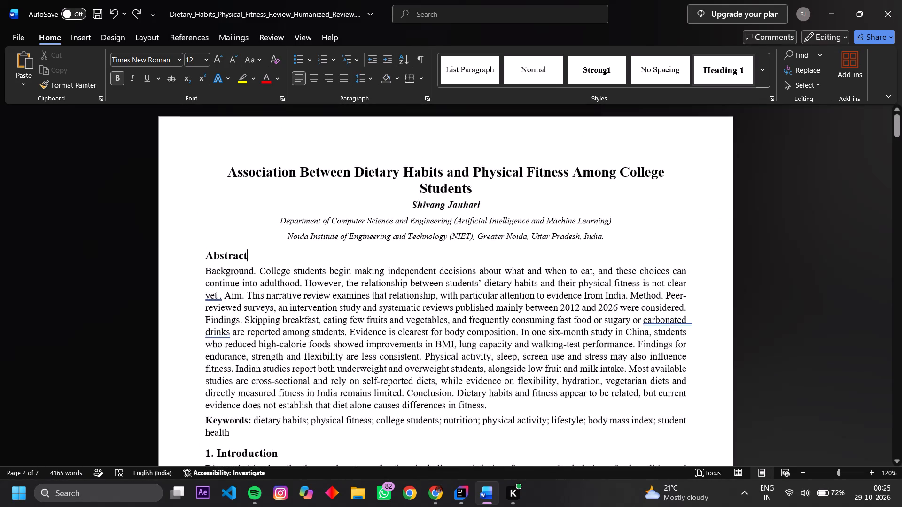
scroll(381, 355, "up", 1)
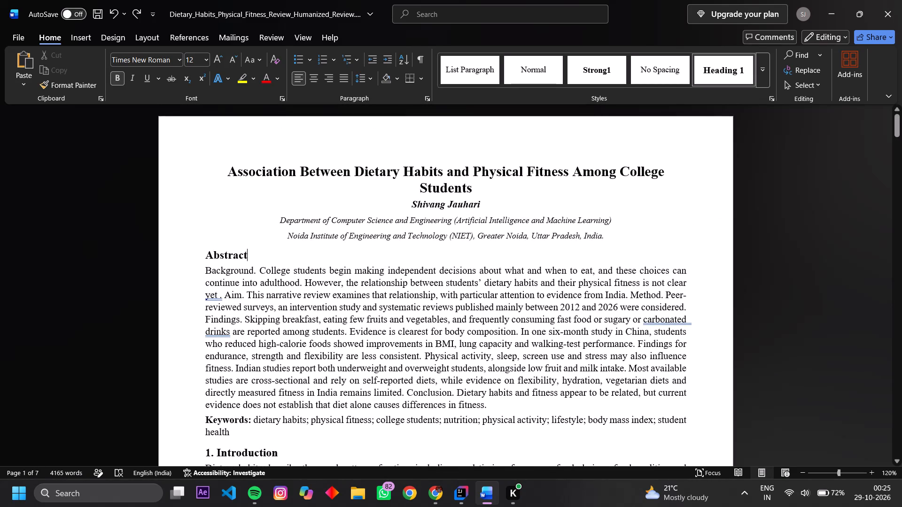
Reword the abstract's opening sentence so that "what and when to eat" reads "what when and why to eat".
left_click(249, 271)
key("Right")
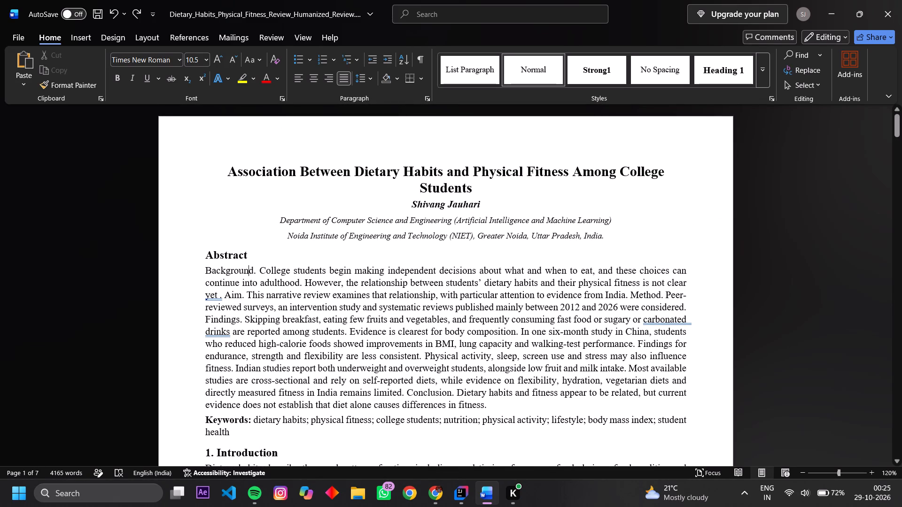
key("Right")
key("Right")
key("Right")
key("Right")
key("Right")
key("Right")
key("Right")
key("Right")
key("Right")
key("Right")
key("Right")
key("Right")
key("Right")
key("Right")
key("Right")
key("Right")
key("Right")
key("Right")
key("Right")
key("Right")
key("Right")
key("Right")
key("Right")
key("Right")
key("Right")
key("Right")
key("Right")
key("Right")
key("Right")
key("Right")
key("Right")
key("Right")
key("Right")
key("Right")
key("Right")
key("Right")
key("Right")
key("Right")
key("Right")
key("Right")
key("Right")
key("Right")
key("Right")
key("Right")
key("Right")
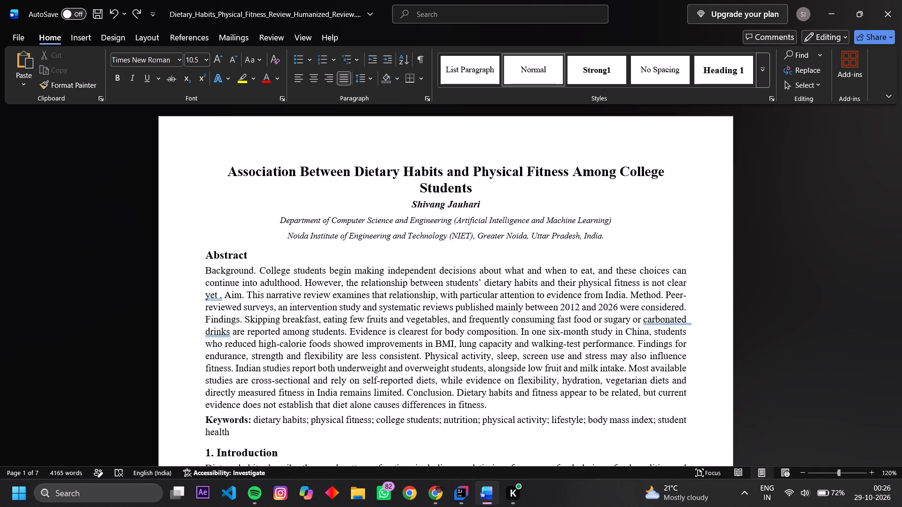
key("Left")
key("Left")
key("BackSpace")
key("BackSpace")
key("BackSpace")
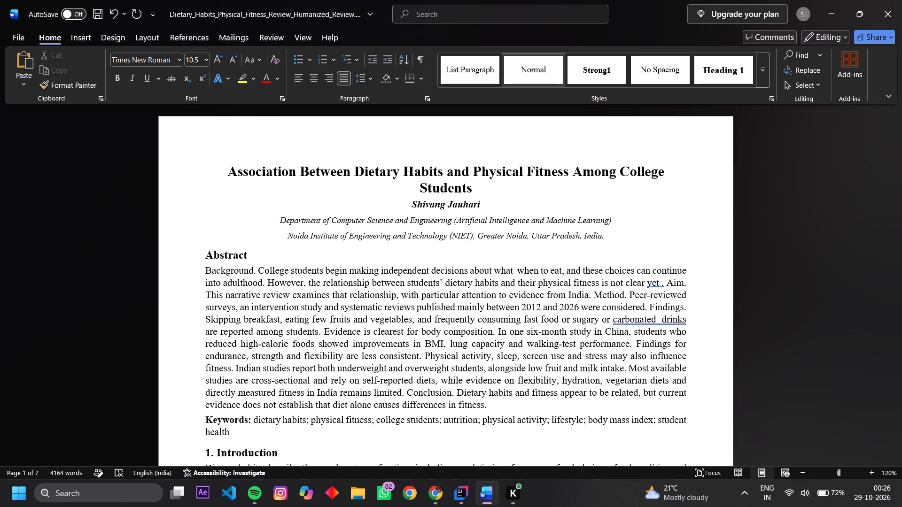
key("Right")
key("BackSpace")
key("Right")
key("Right")
key("Right")
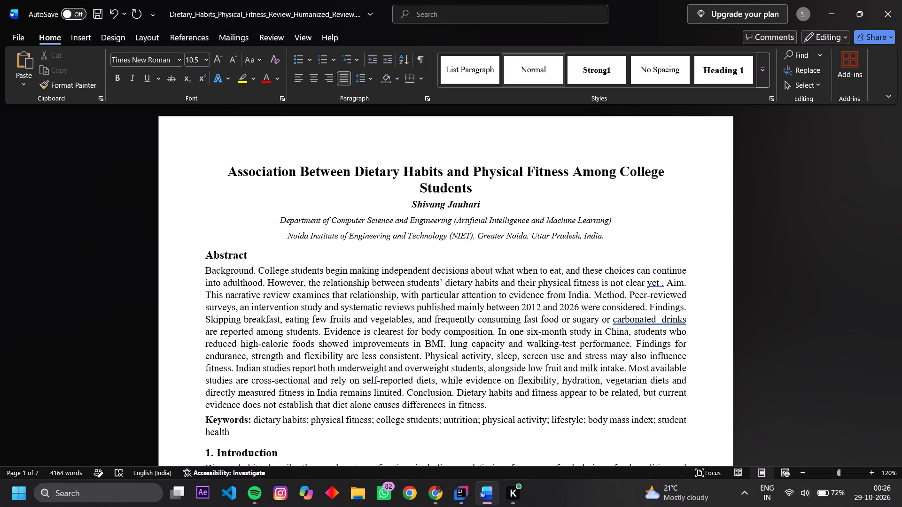
key("Right")
key("space")
type("and w")
type("hy")
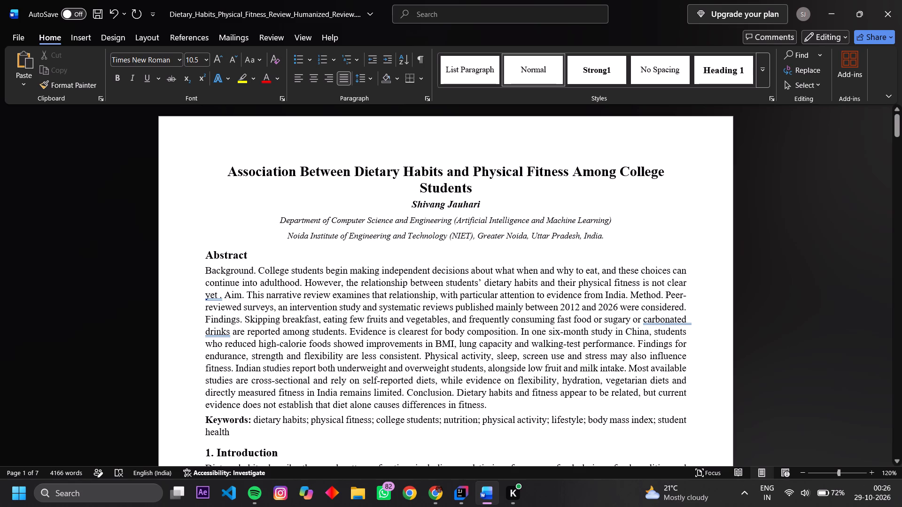
Delete the apostrophe after "students" in the abstract's phrase about the relationship between dietary habits and physical fitness.
key("Right")
key("Right")
key("Right")
key("Right")
key("Right")
key("Right")
key("Right")
key("Right")
key("Right")
key("Right")
key("Right")
key("Right")
key("Right")
key("Right")
key("Right")
key("Right")
key("Right")
key("Right")
key("Right")
key("Right")
key("Right")
key("Right")
key("Right")
key("Right")
key("Right")
key("Right")
key("Right")
key("Right")
key("Right")
key("Right")
key("Right")
key("Right")
key("Right")
key("Right")
key("Right")
key("Right")
key("Right")
key("Right")
key("Right")
key("Right")
key("Right")
key("Right")
key("Right")
key("Right")
key("Right")
key("Right")
key("Right")
key("Right")
key("Right")
key("Right")
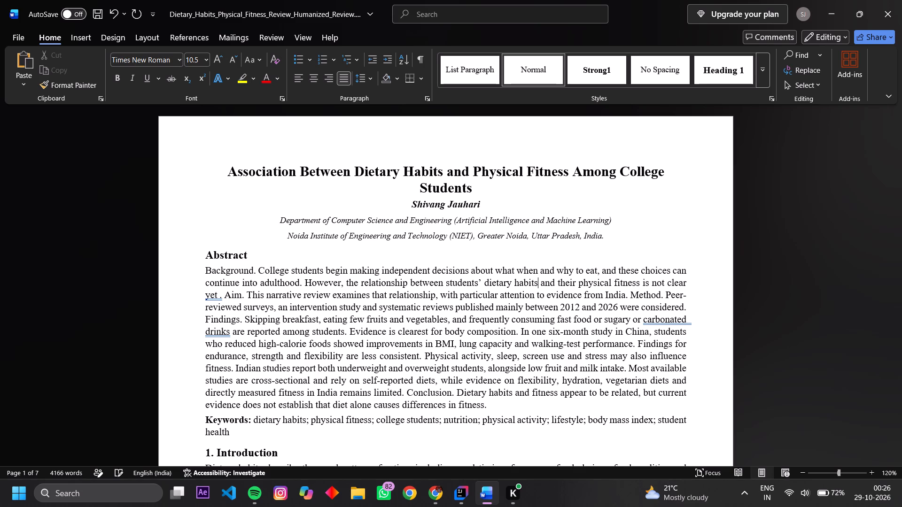
key("Left")
key("Left")
key("Left")
key("Left")
key("Left")
key("Left")
key("Left")
key("Left")
key("Left")
key("Left")
key("Left")
key("Left")
key("Left")
key("Left")
key("Left")
key("Left")
key("Right")
key("BackSpace")
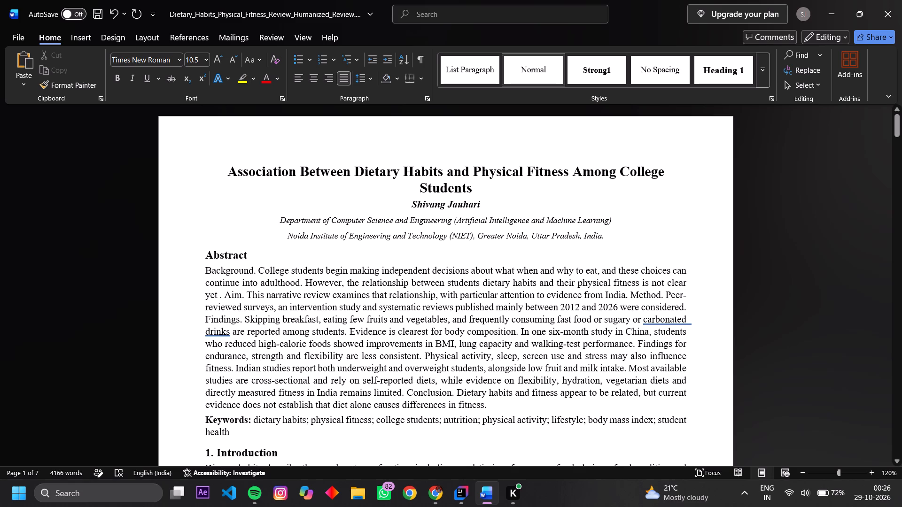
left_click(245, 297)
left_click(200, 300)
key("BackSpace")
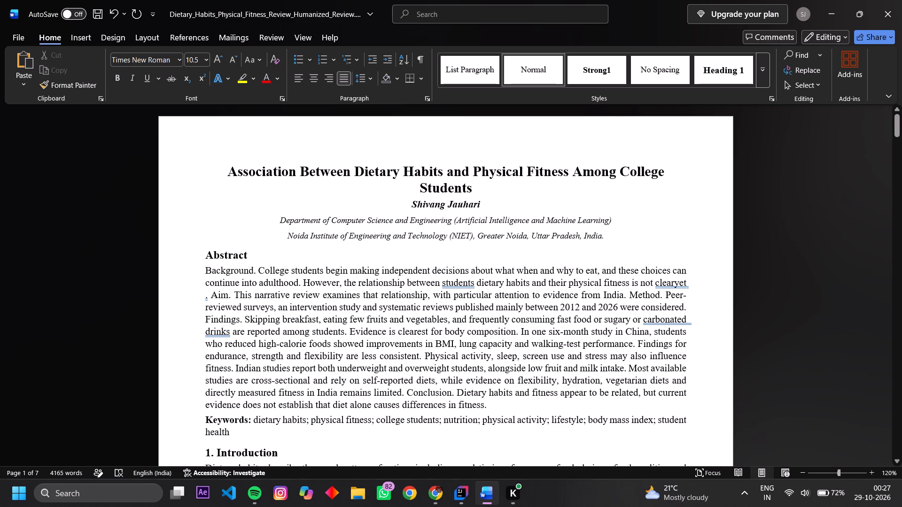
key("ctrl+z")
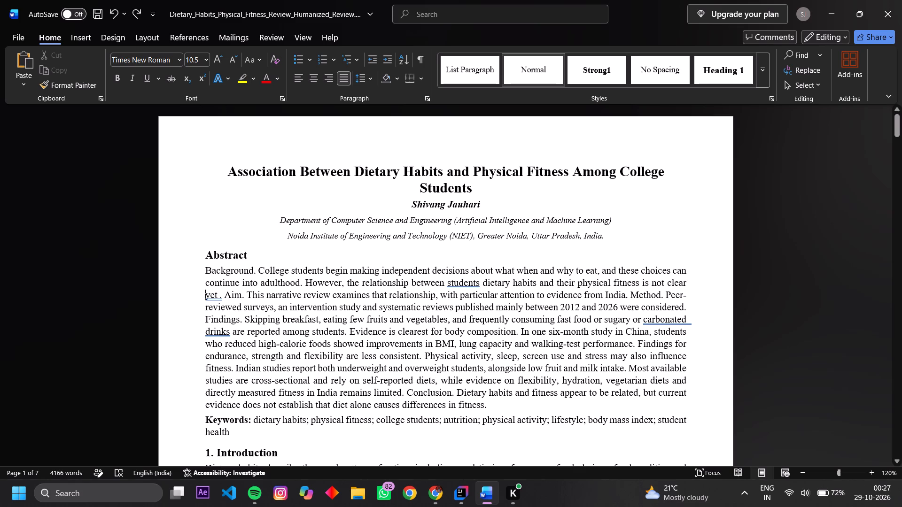
Remove the space before "Aim." in the abstract and start a new paragraph there.
left_click(224, 296)
key("BackSpace")
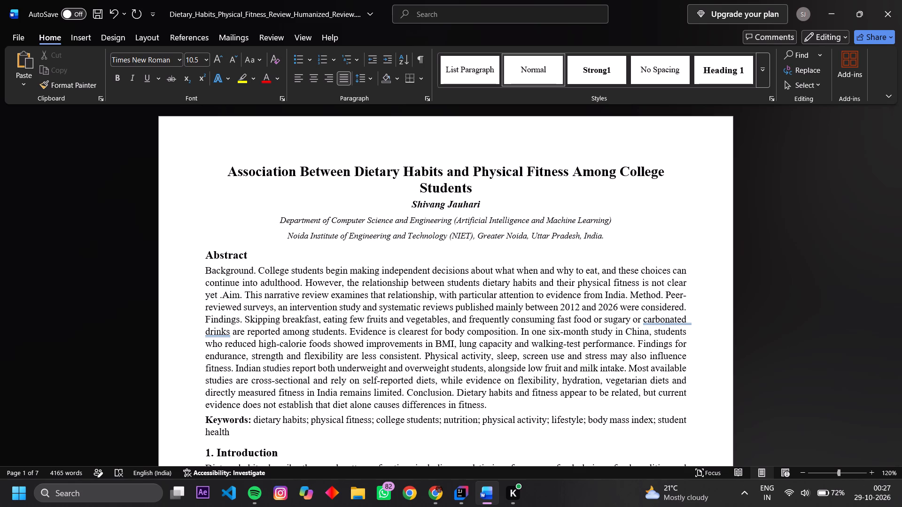
key("Return")
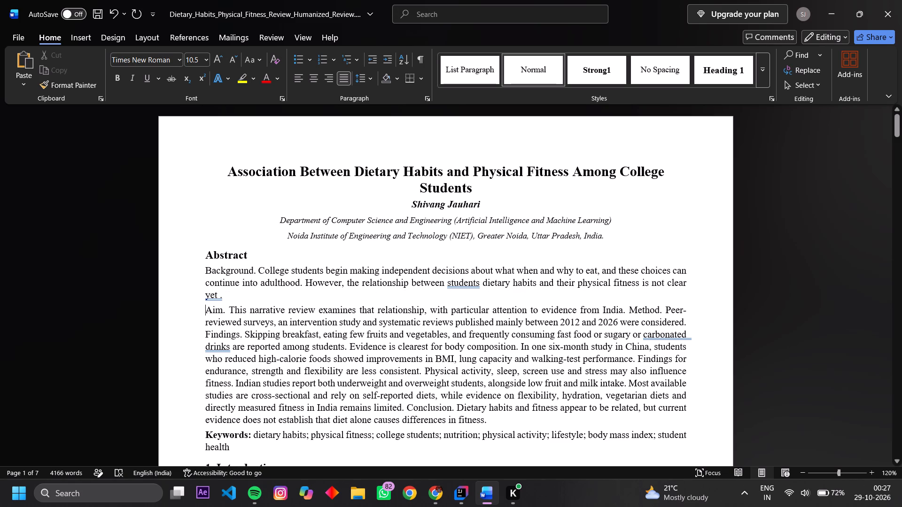
Replace the period after the abstract's "Aim" and "Background" labels with a colon.
left_click(225, 310)
key("BackSpace")
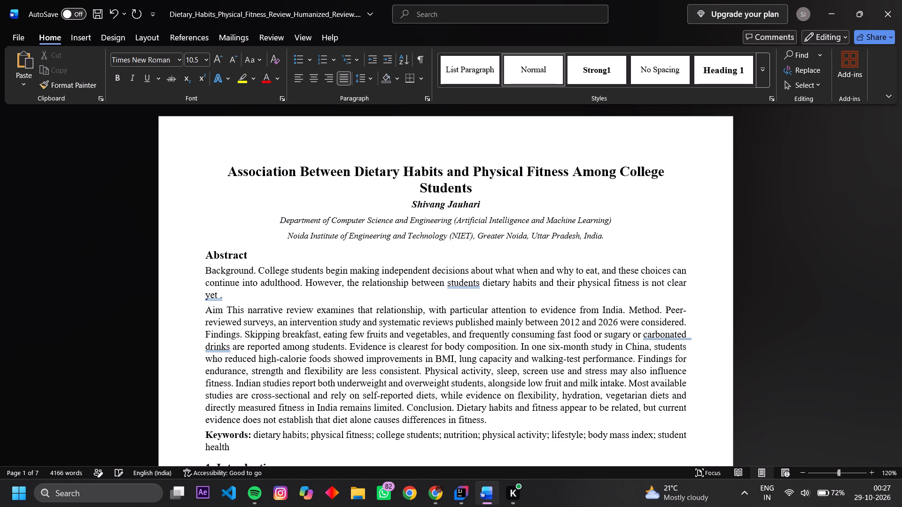
key("shift+colon")
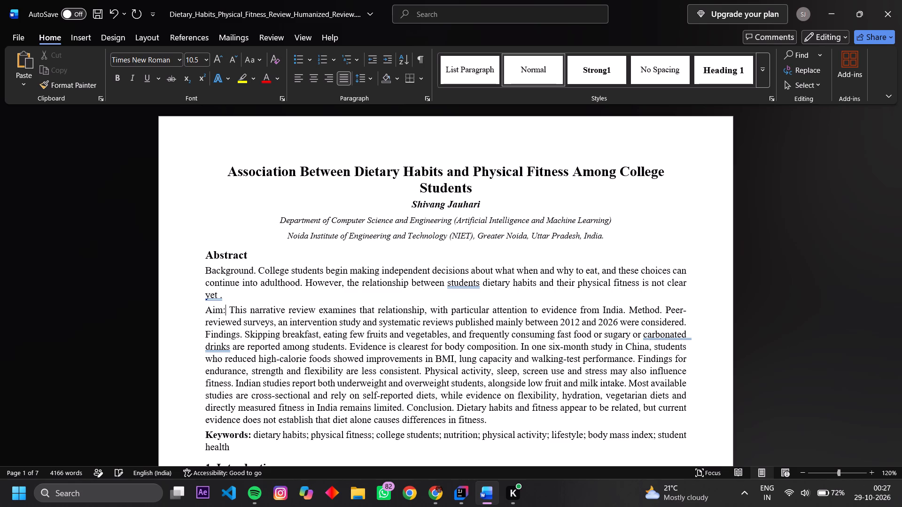
left_click(256, 272)
key("BackSpace")
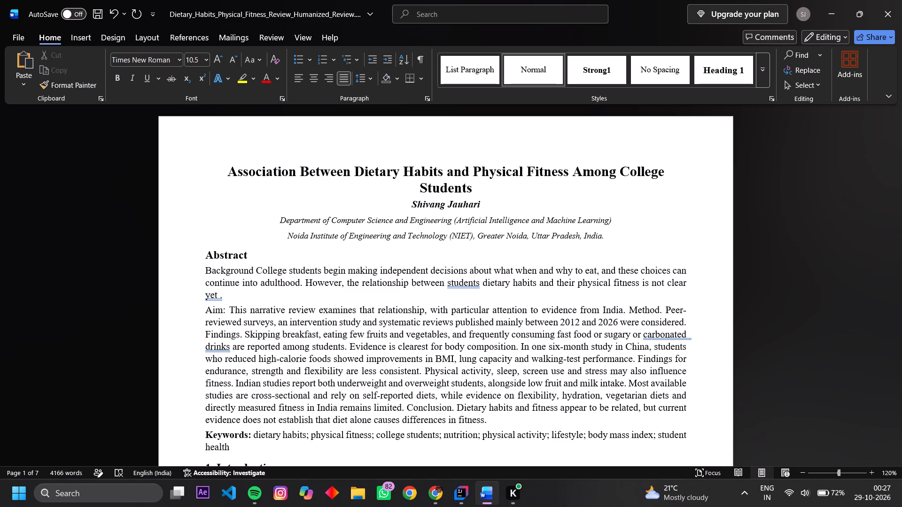
key("shift+colon")
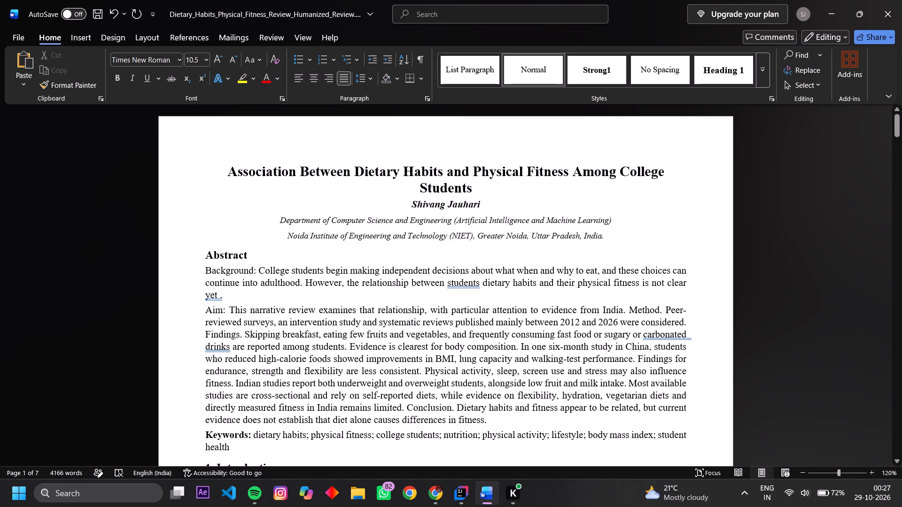
Make the abstract's "Background:" and "Aim:" labels bold, including their colons.
left_click_drag(205, 271, 256, 268)
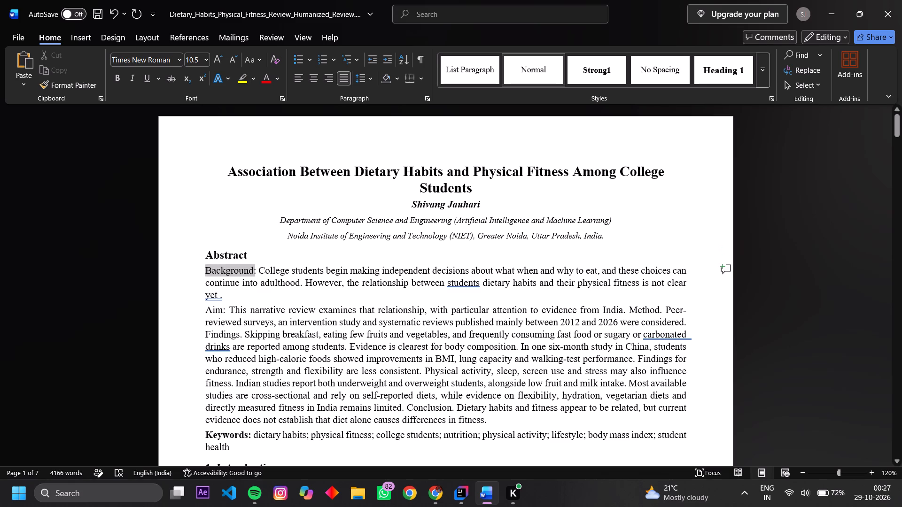
left_click_drag(256, 268, 257, 269)
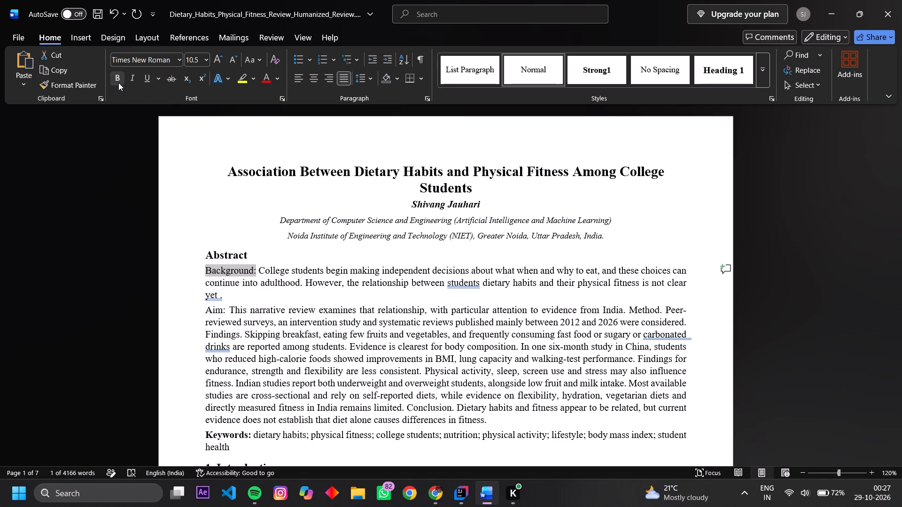
left_click(118, 83)
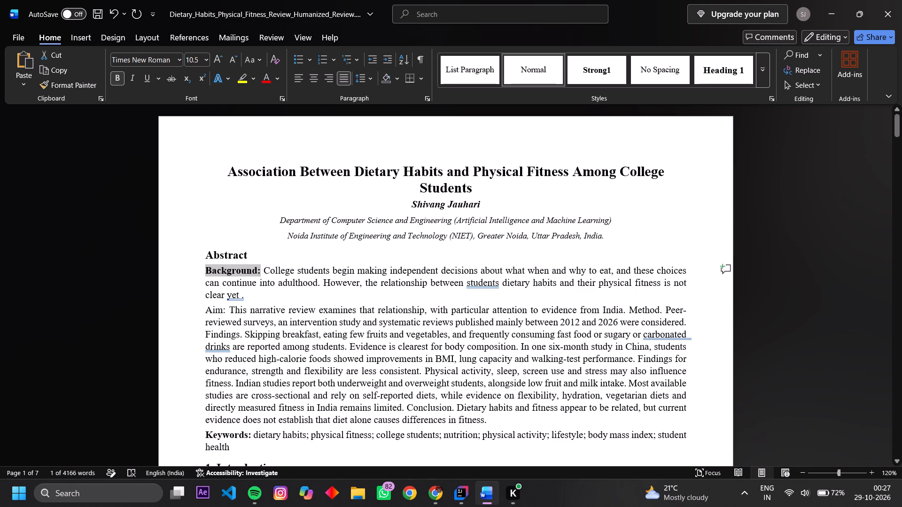
left_click_drag(204, 310, 220, 310)
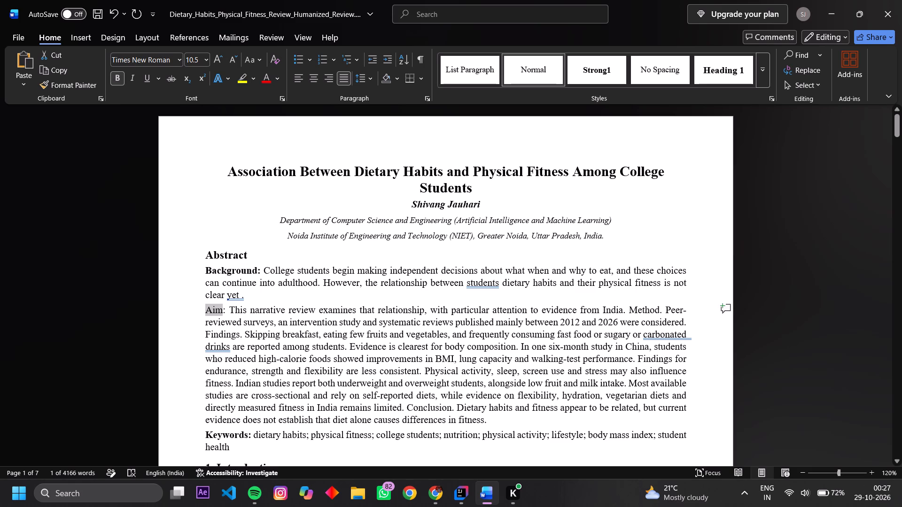
left_click_drag(220, 310, 226, 310)
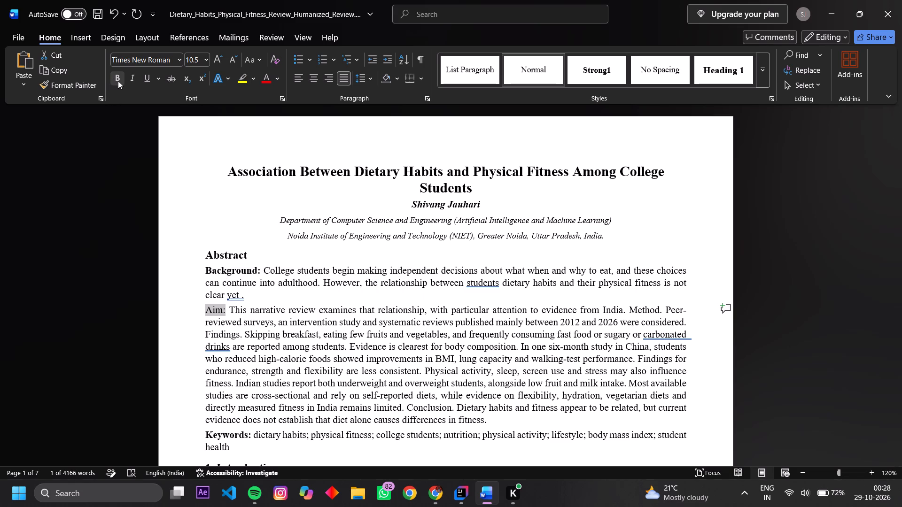
left_click(118, 81)
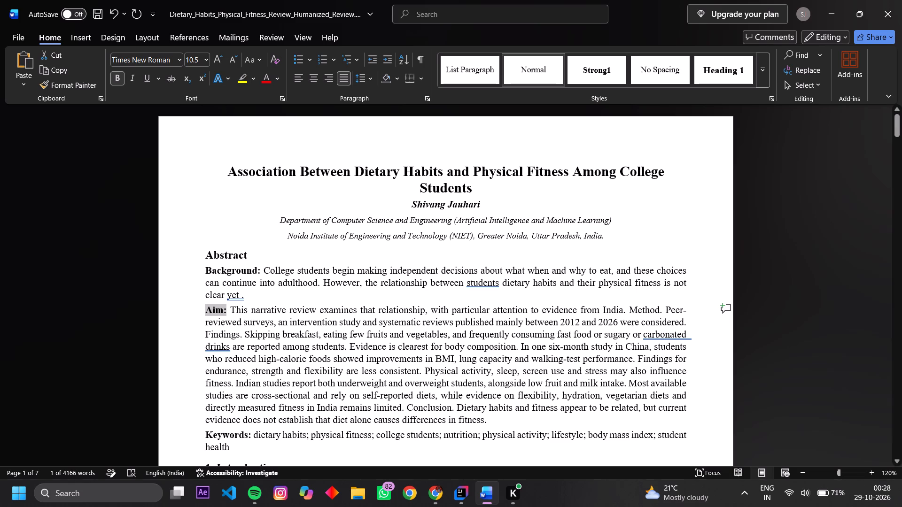
left_click(231, 308)
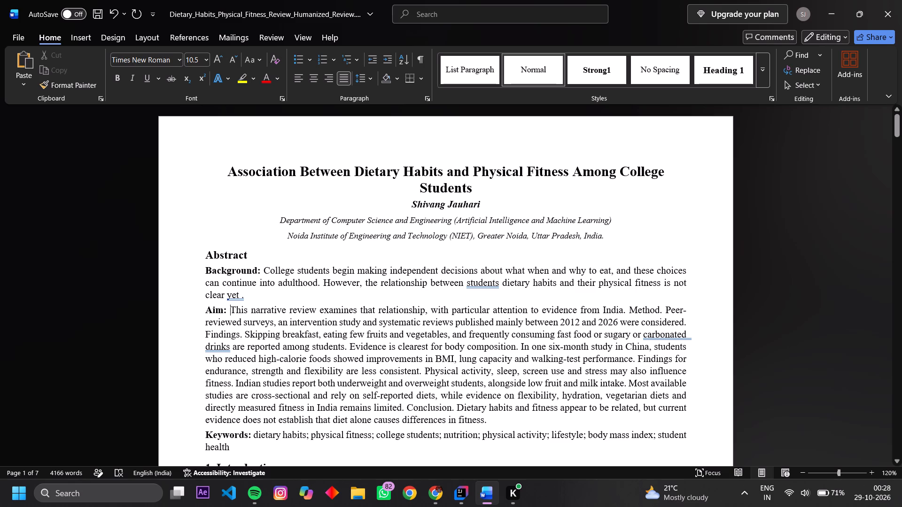
Remove the stray space before the period after "clear yet" at the end of the Background paragraph.
left_click(264, 293)
key("BackSpace")
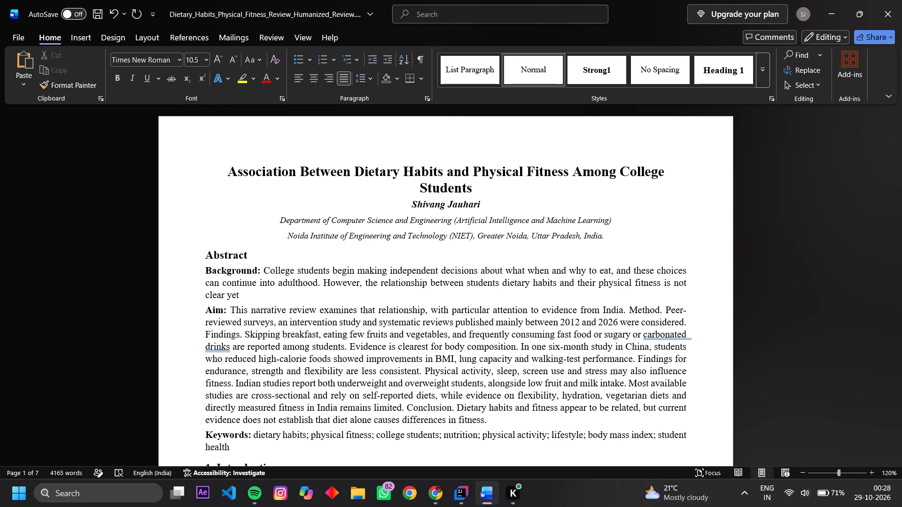
key("BackSpace")
key("period")
Add the sentence "Also not even aware of nutritional consumption of foods." at the end of the Background paragraph.
key("space")
type("Also")
key("space")
type("not")
key("space")
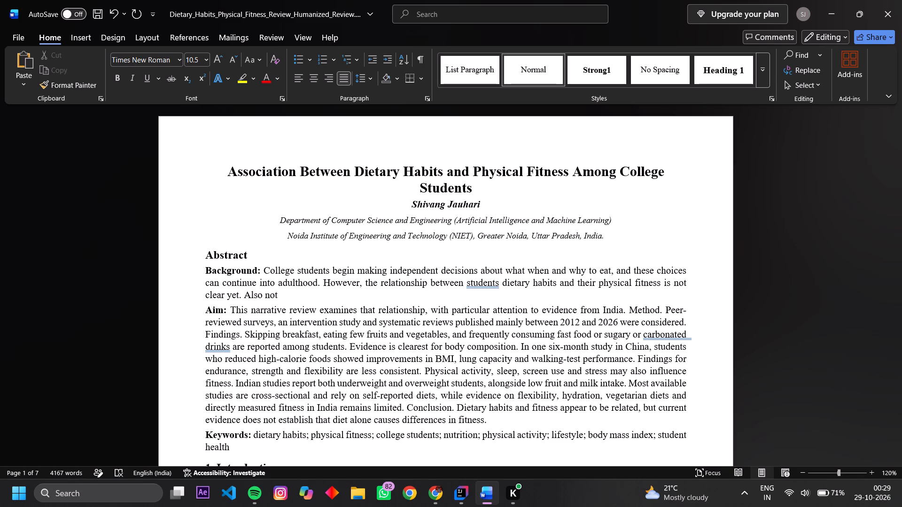
type("even aware")
key("space")
type("og")
key("BackSpace")
type("f")
key("space")
key("n")
type("utri")
key("t")
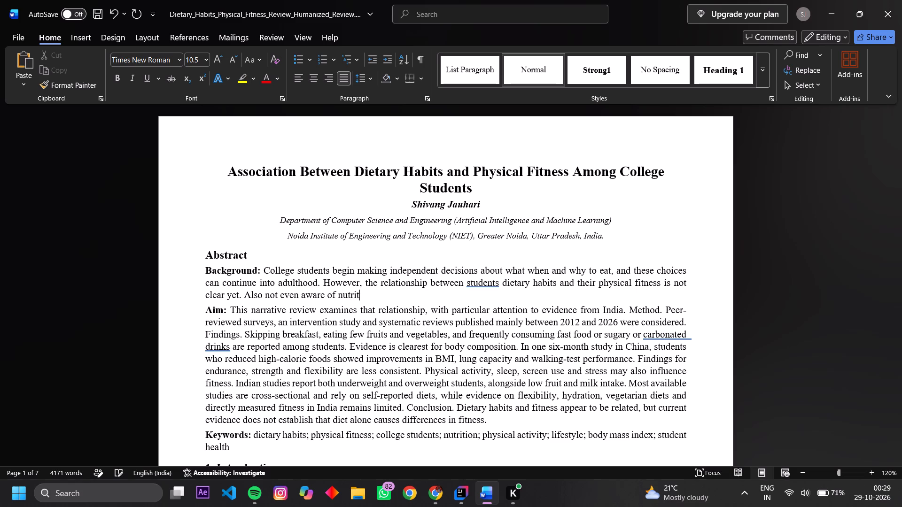
type("ion")
type("al")
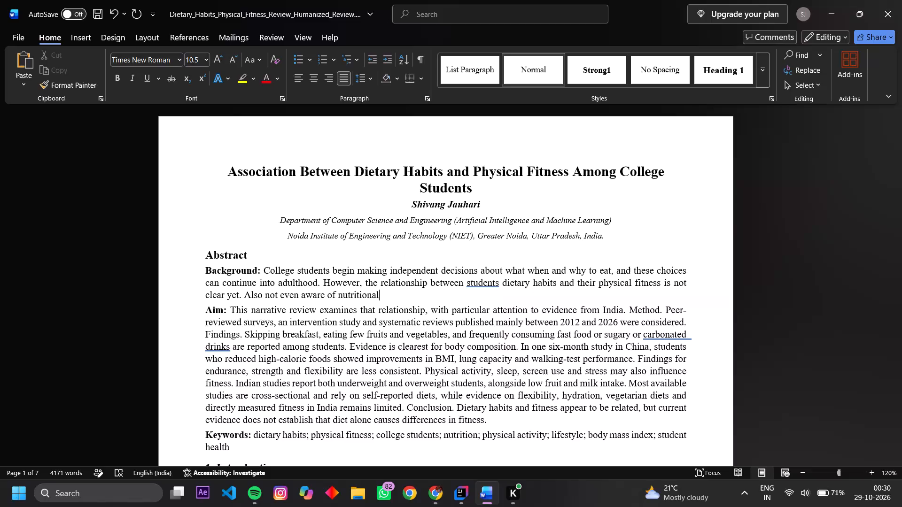
key("space")
type("c")
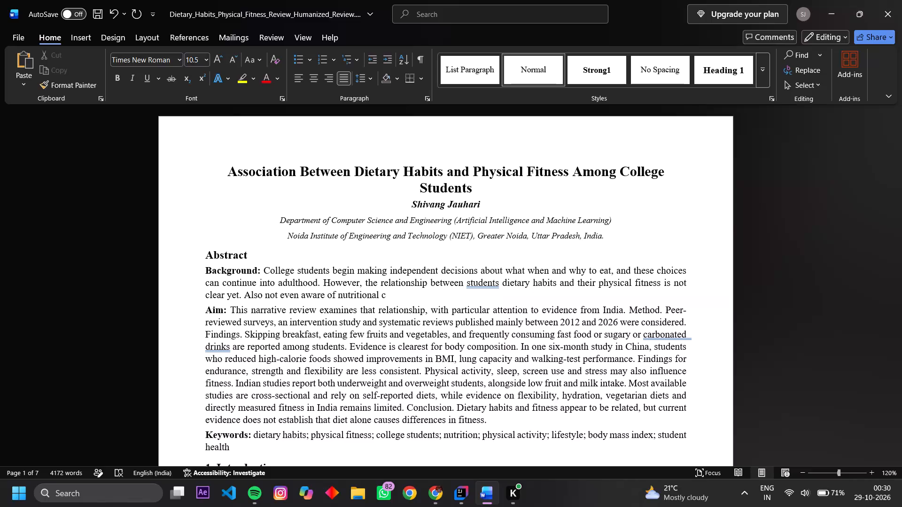
type("om")
key("BackSpace")
key("n")
type("sum")
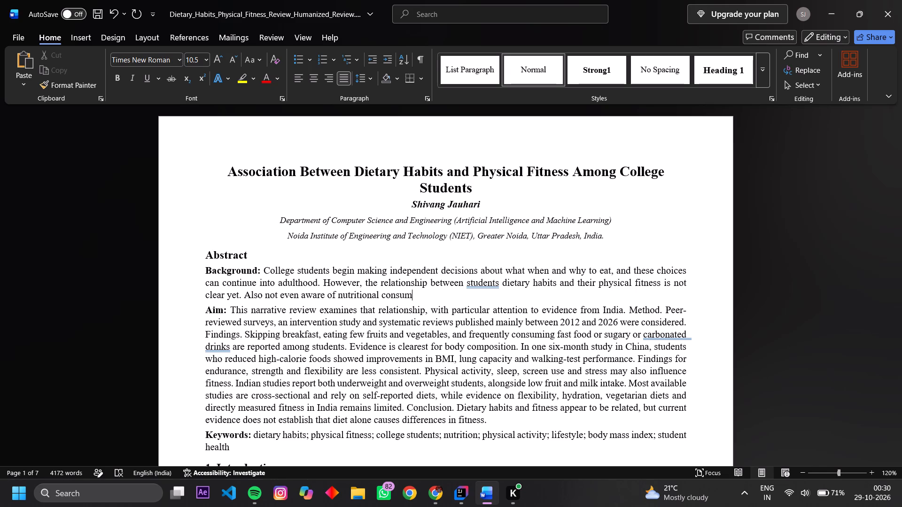
type("ption")
key("space")
type("of")
key("space")
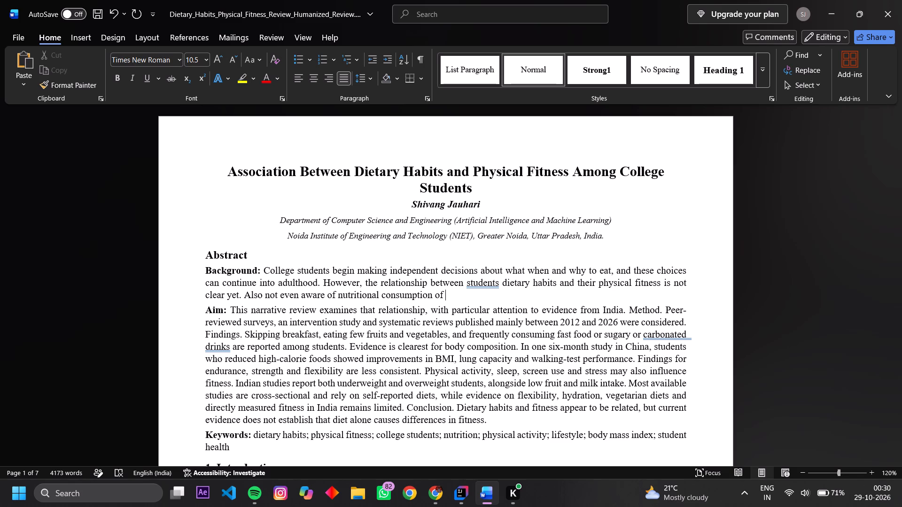
type("food")
key("s")
key("period")
Remove the period after "Findings" in the abstract's Aim paragraph, leaving a single space before "Skipping breakfast".
key("Right")
key("Down")
key("Down")
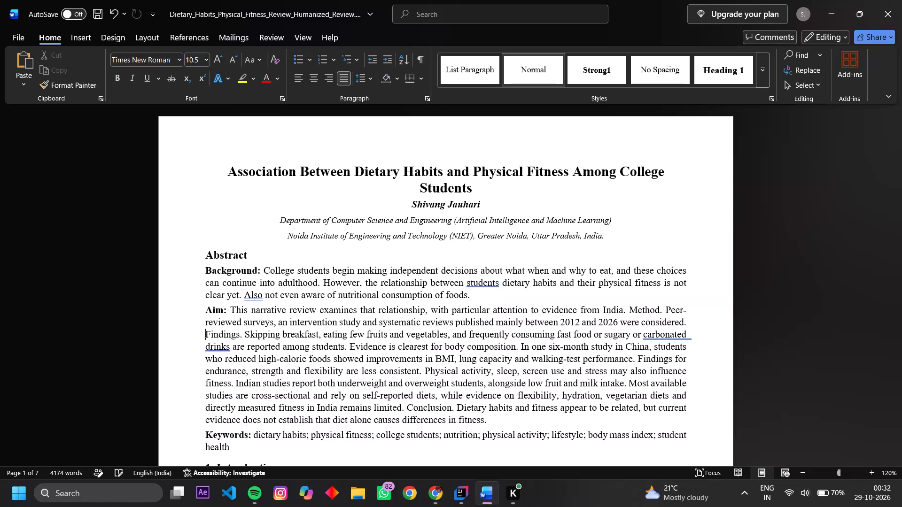
key("Right")
key("Right")
key("Right")
key("Right")
key("Right")
key("Right")
key("Right")
key("Right")
key("BackSpace")
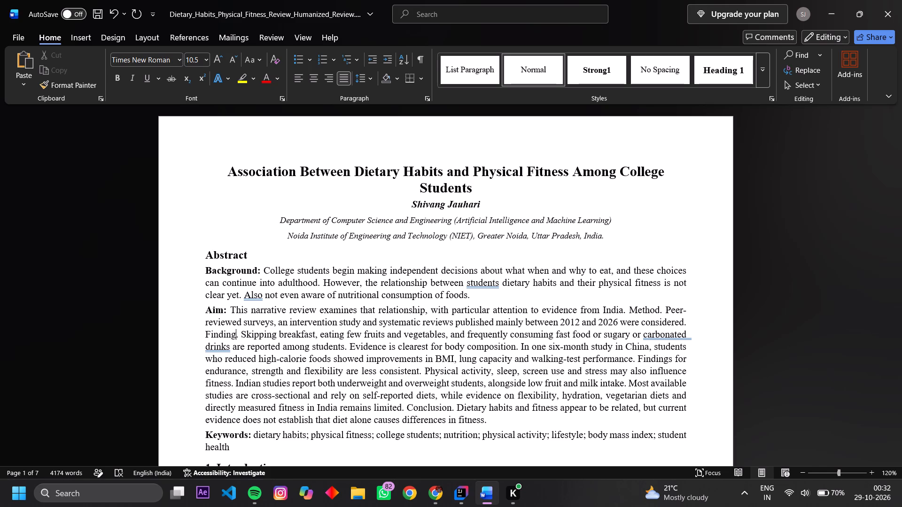
key("space")
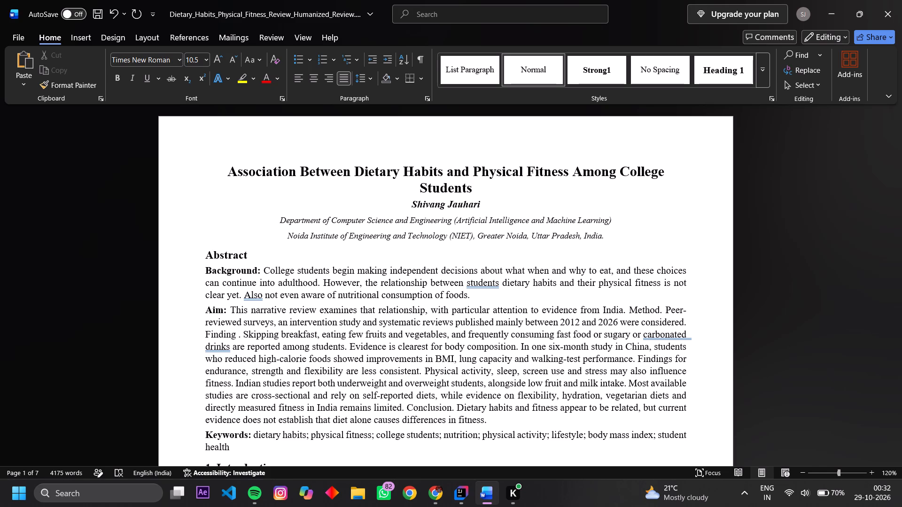
key("BackSpace")
key("s")
key("Right")
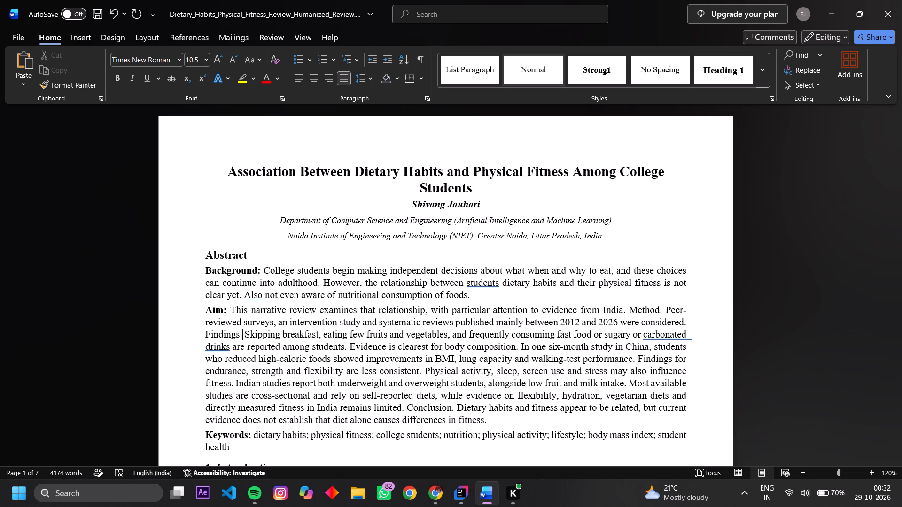
key("BackSpace")
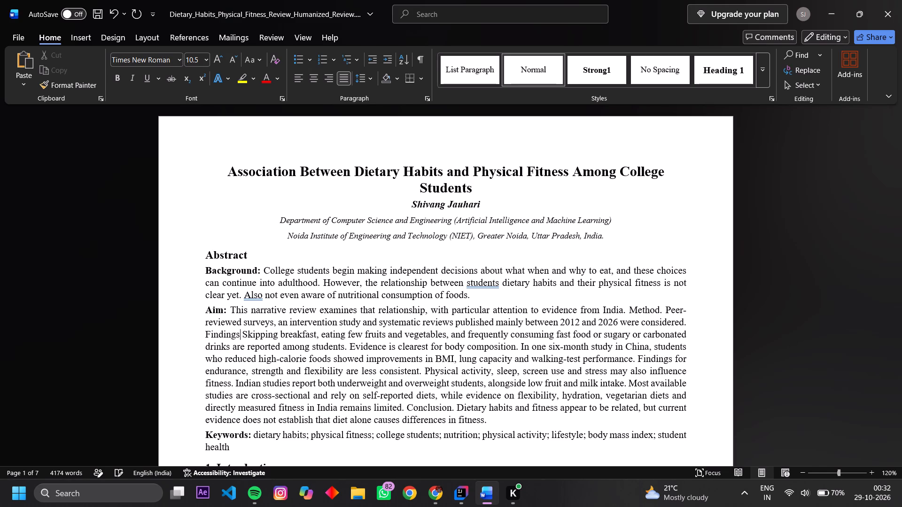
key("space")
key("BackSpace")
key("Right")
key("BackSpace")
key("comma")
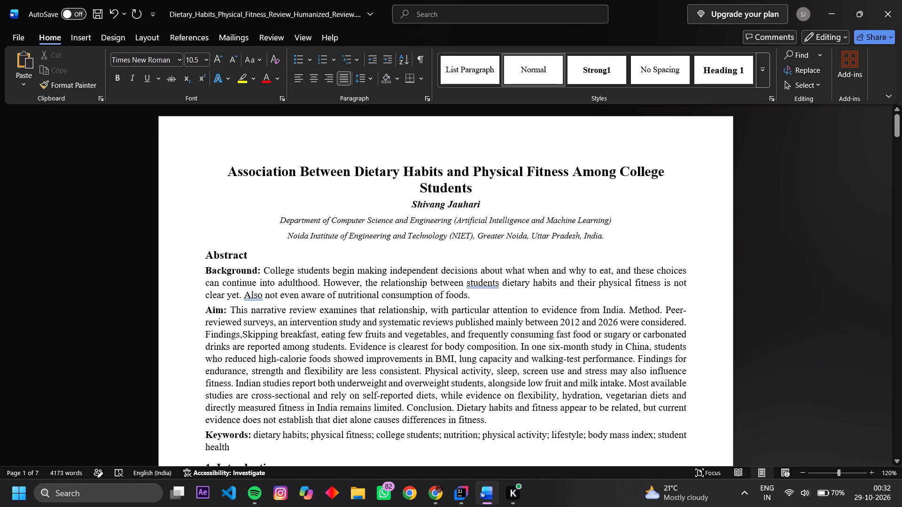
key("BackSpace")
key("space")
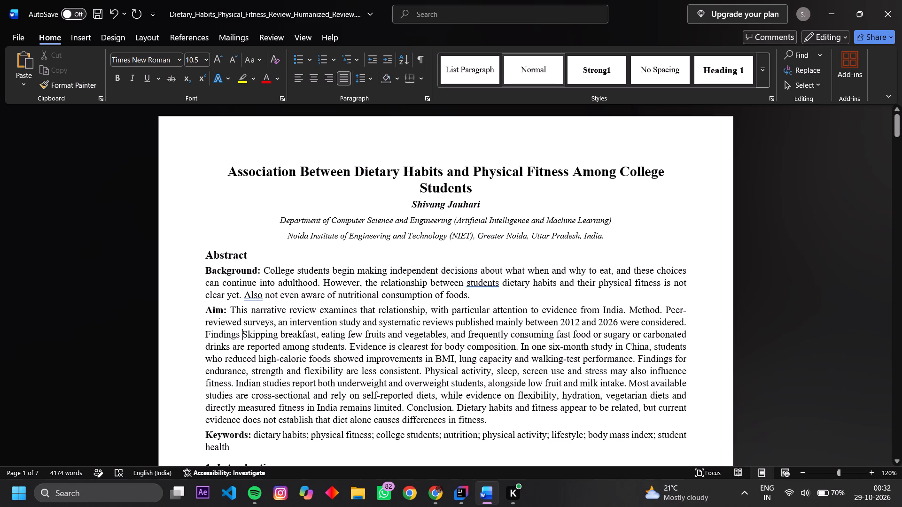
scroll(322, 340, "right", 1)
Delete the word "one" and its extra space before "six-month study in China" in the Aim paragraph.
left_click(429, 338)
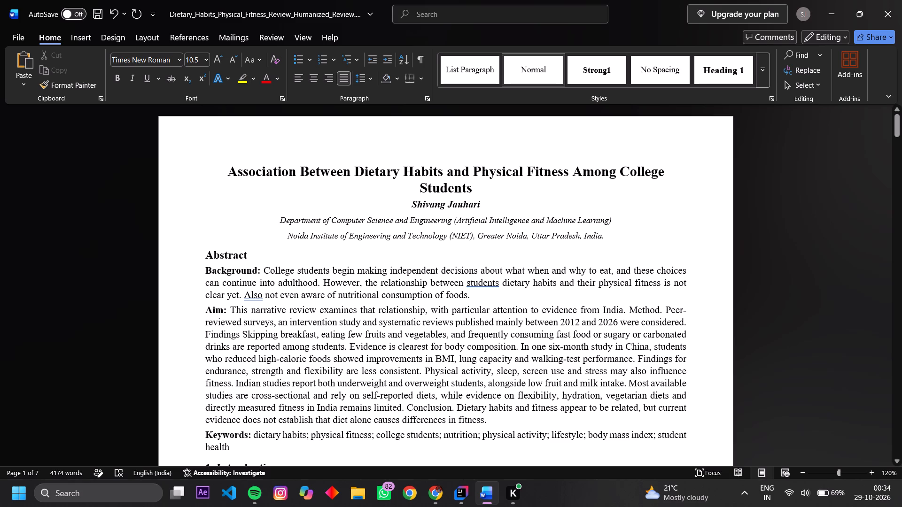
left_click(549, 348)
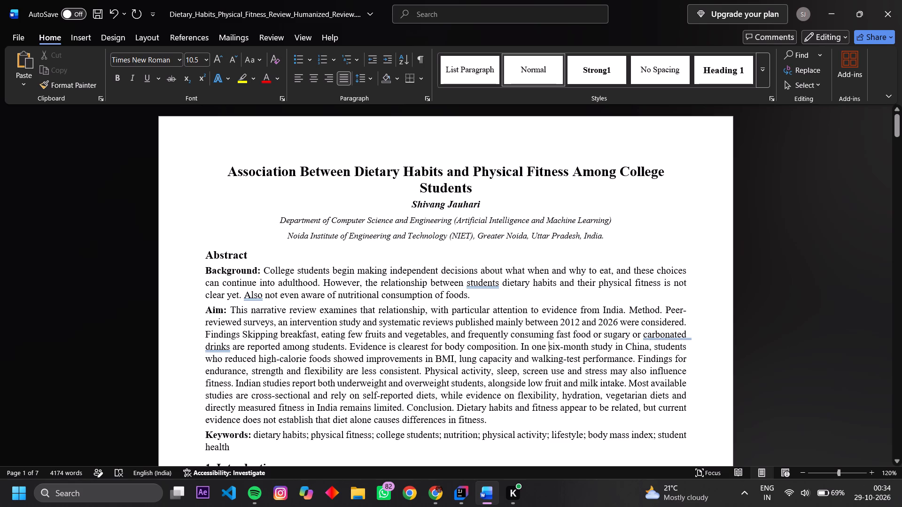
left_click(547, 348)
key("BackSpace")
key("BackSpace")
key("BackSpace")
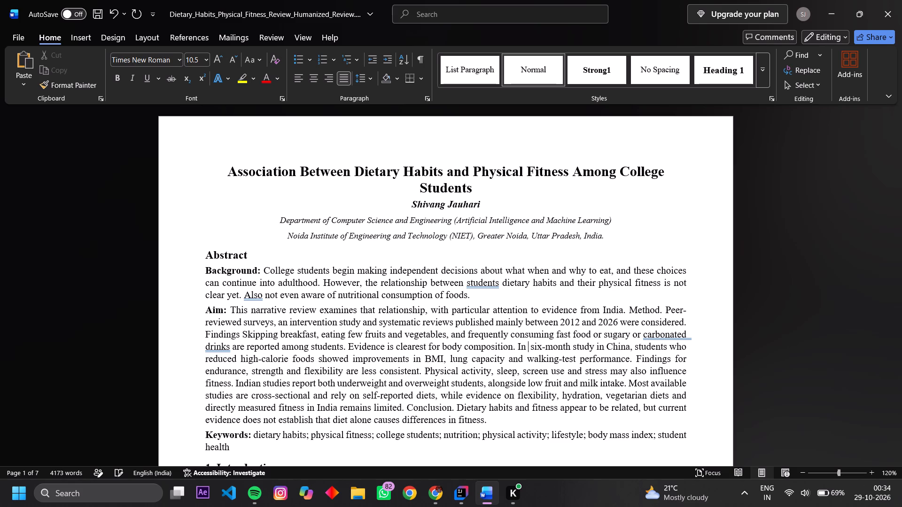
key("Right")
key("BackSpace")
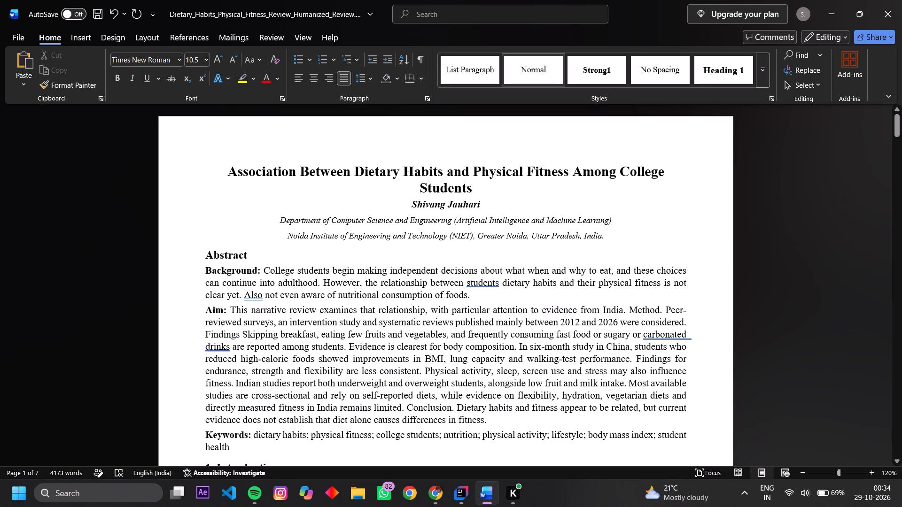
Insert "depression," between "sleep," and "screen use" in the Aim paragraph's sentence on factors influencing fitness.
left_click(522, 373)
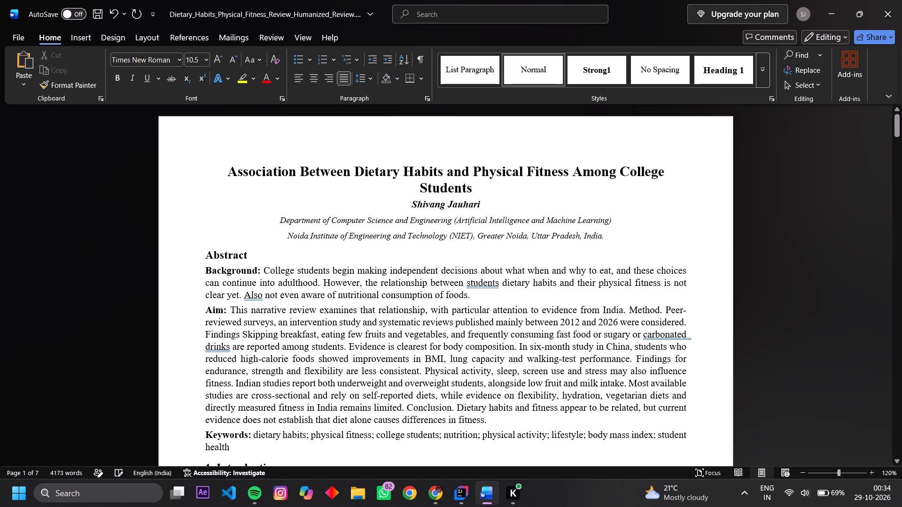
left_click(519, 374)
key("c")
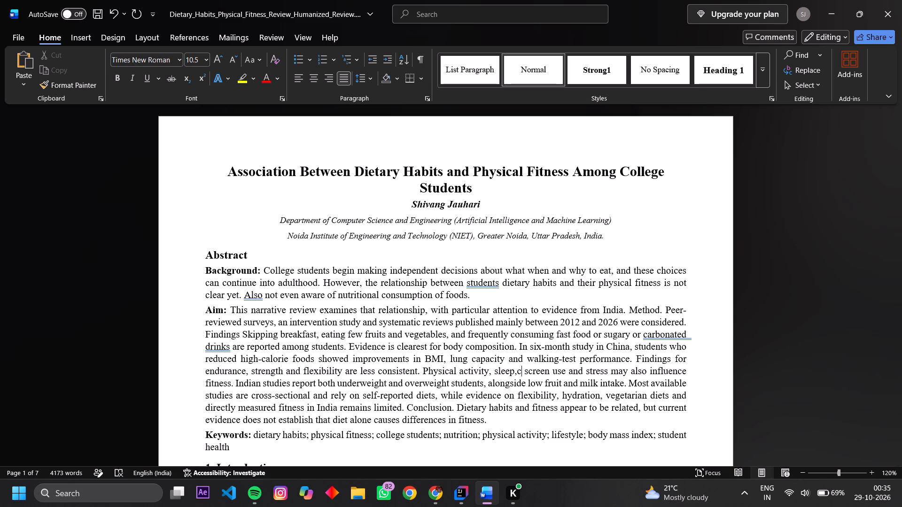
key("BackSpace")
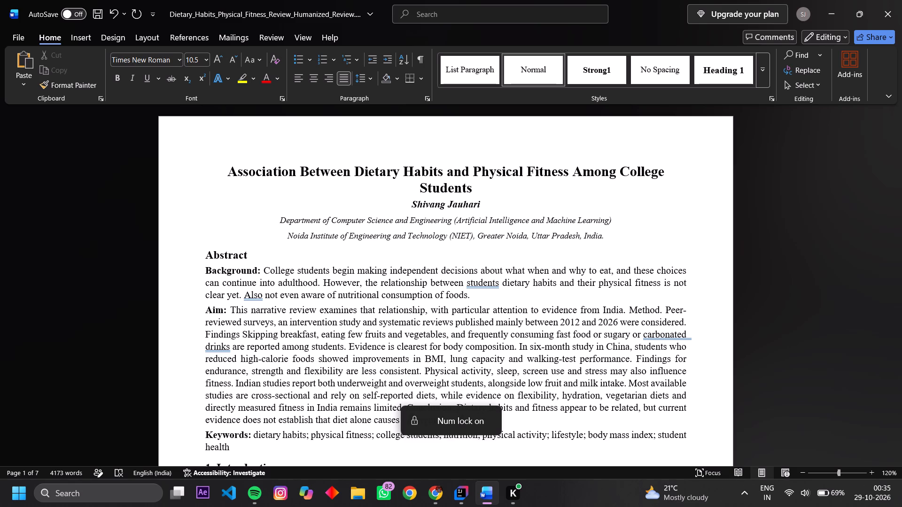
key("d")
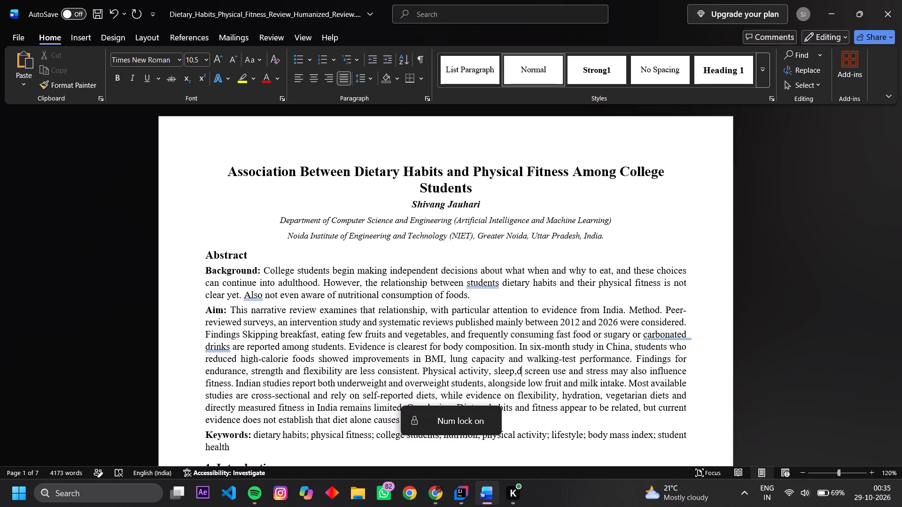
key("BackSpace")
key("space")
type("de")
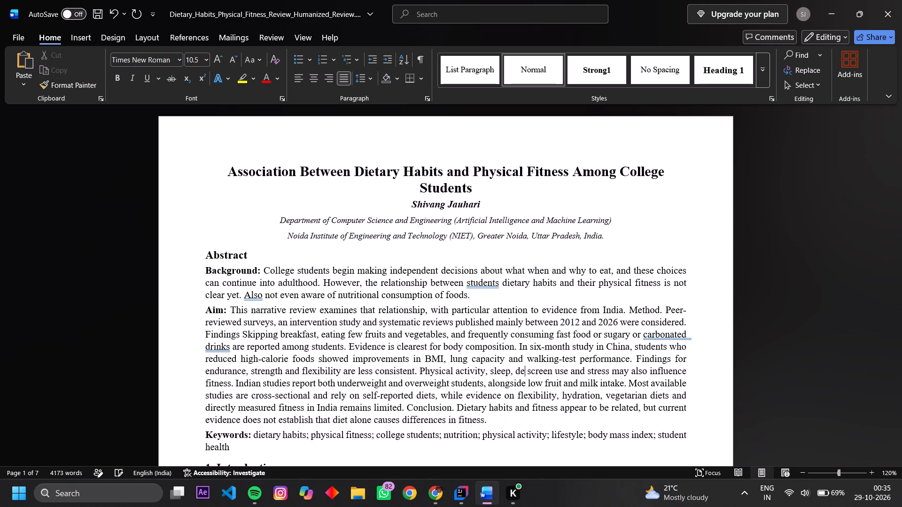
type("pre")
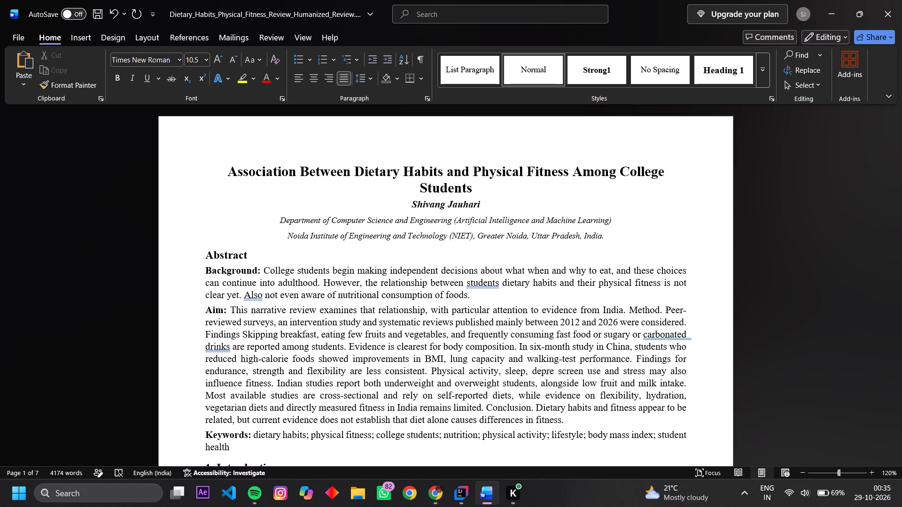
type("ss")
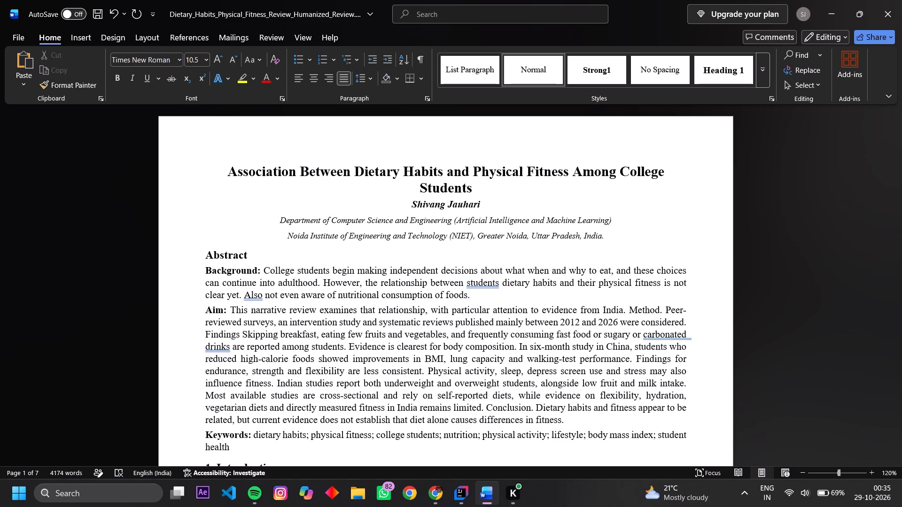
type("ion")
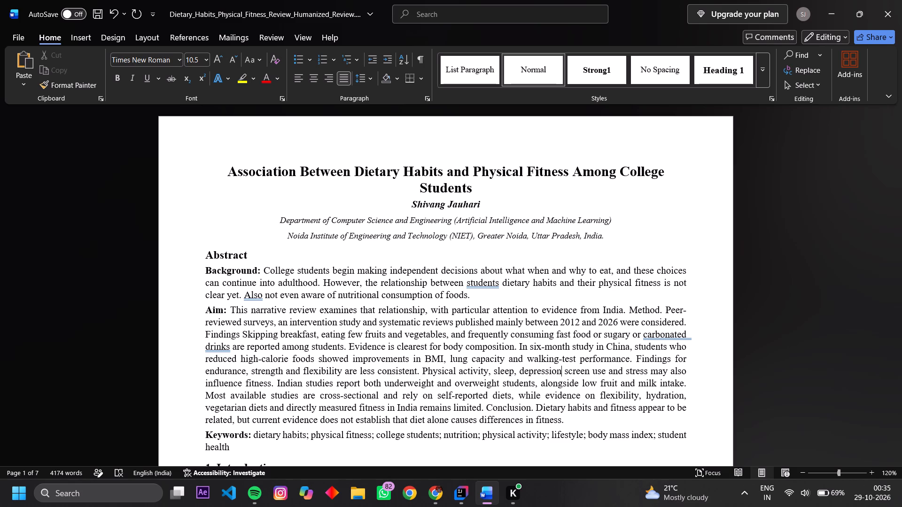
key("comma")
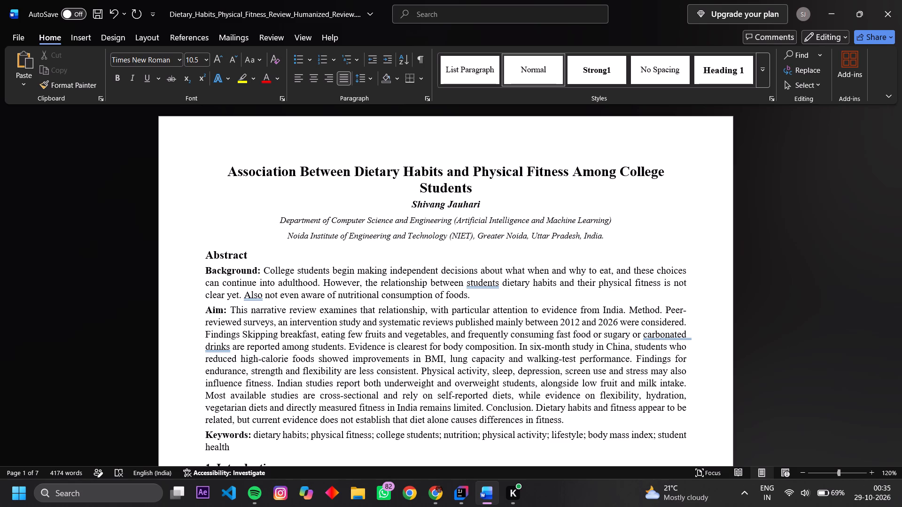
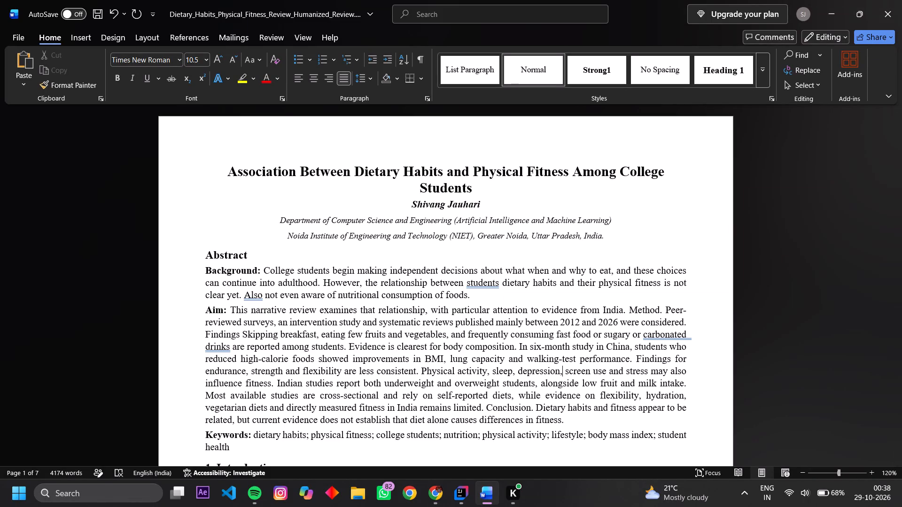
Read through the rest of the abstract, the keywords and the opening paragraphs of the Introduction.
scroll(442, 411, "down", 1)
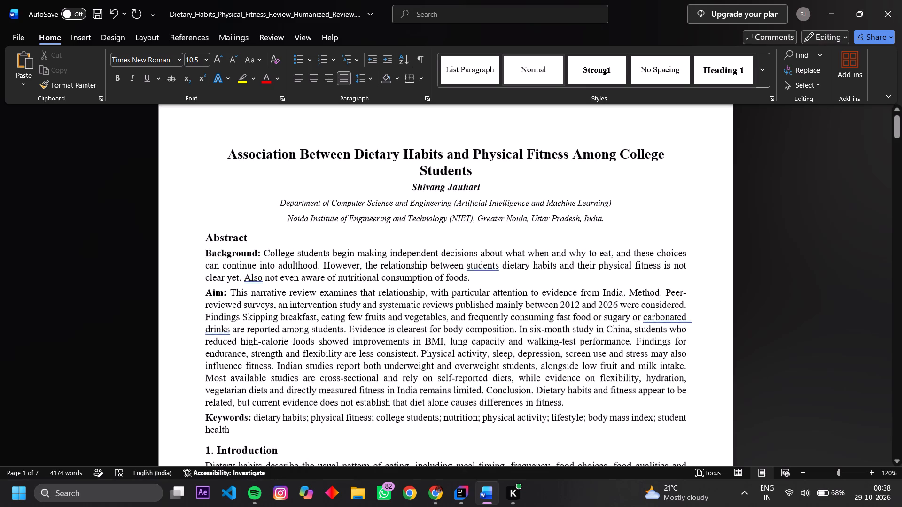
scroll(442, 411, "down", 1)
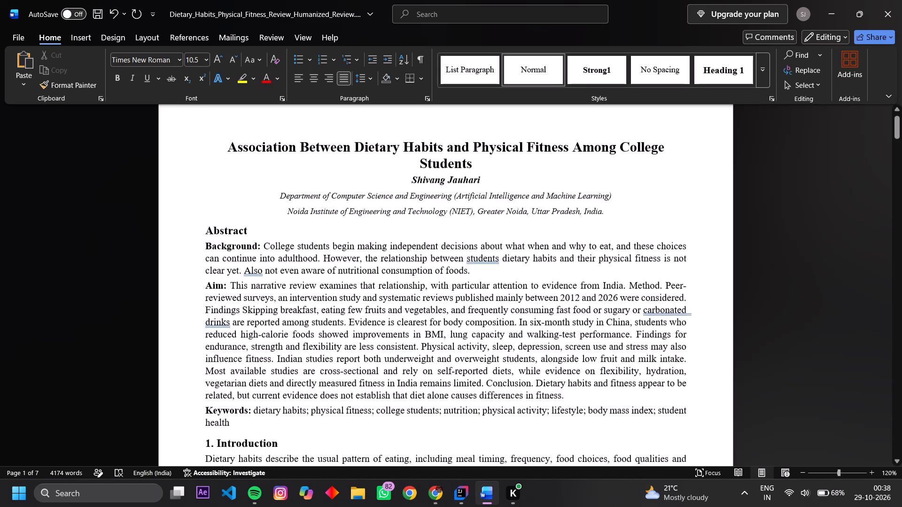
scroll(442, 411, "down", 2)
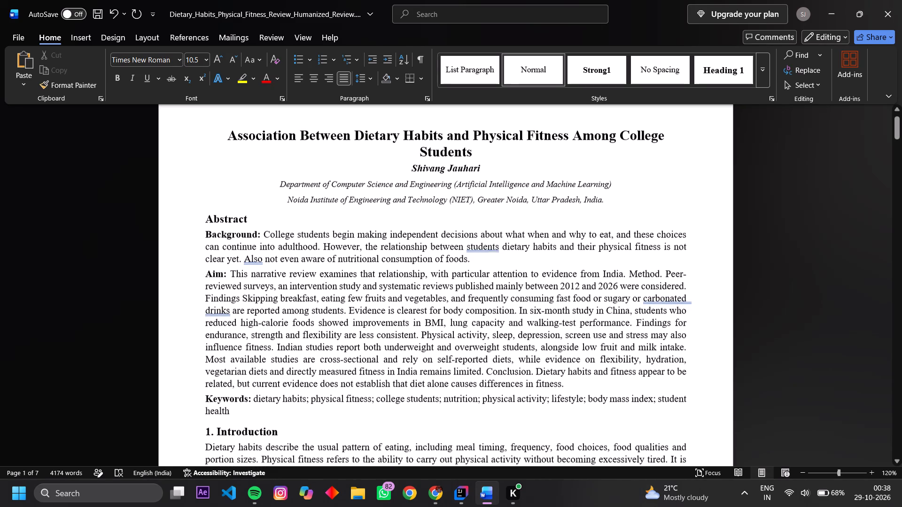
scroll(442, 411, "down", 3)
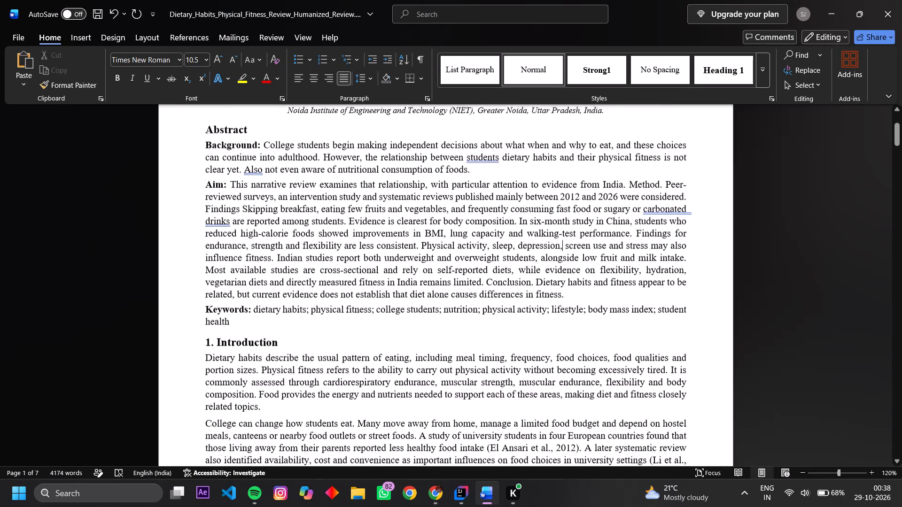
scroll(442, 411, "down", 2)
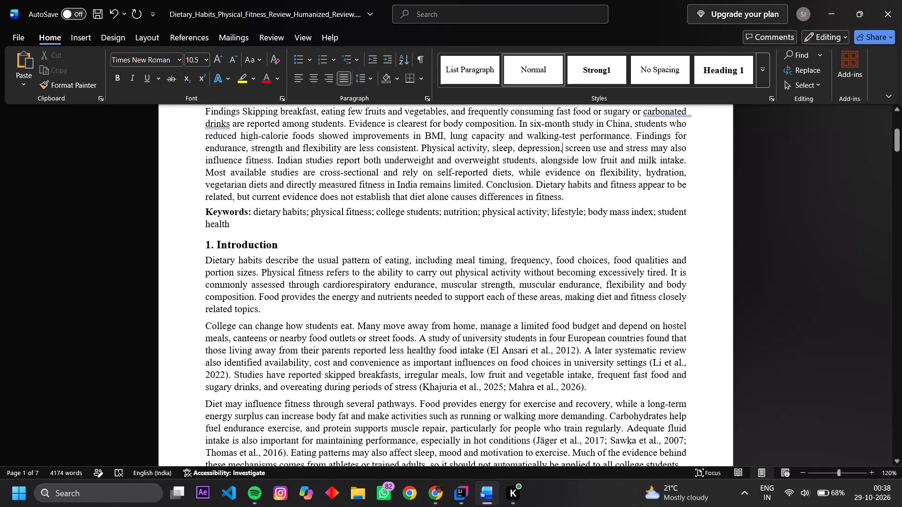